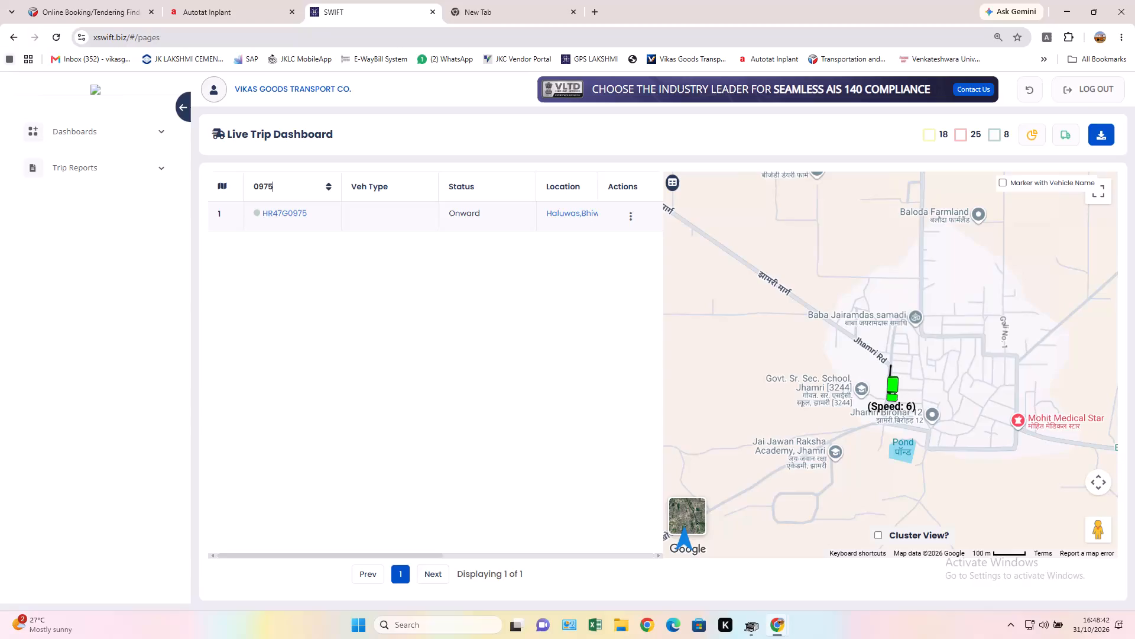
Search the live trip dashboard for vehicle 7819 and examine its location on the map.
key(BackSpace)
key(BackSpace)
key(BackSpace)
key(BackSpace)
key(BackSpace)
key(BackSpace)
key(BackSpace)
key(BackSpace)
key(BackSpace)
key(BackSpace)
key(BackSpace)
key(BackSpace)
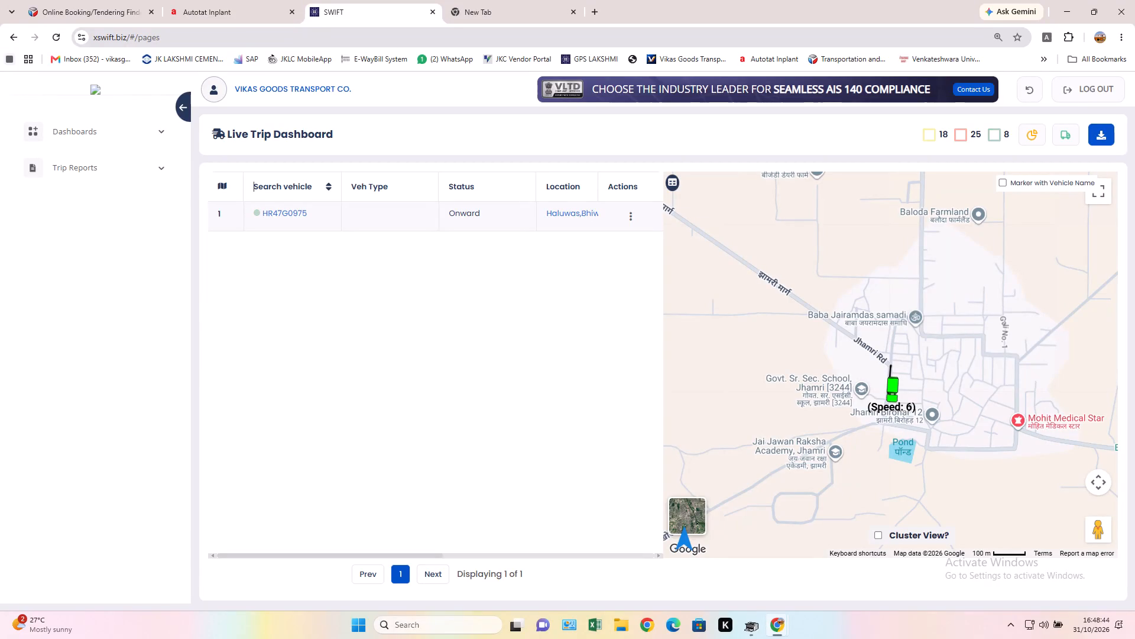
text(7819)
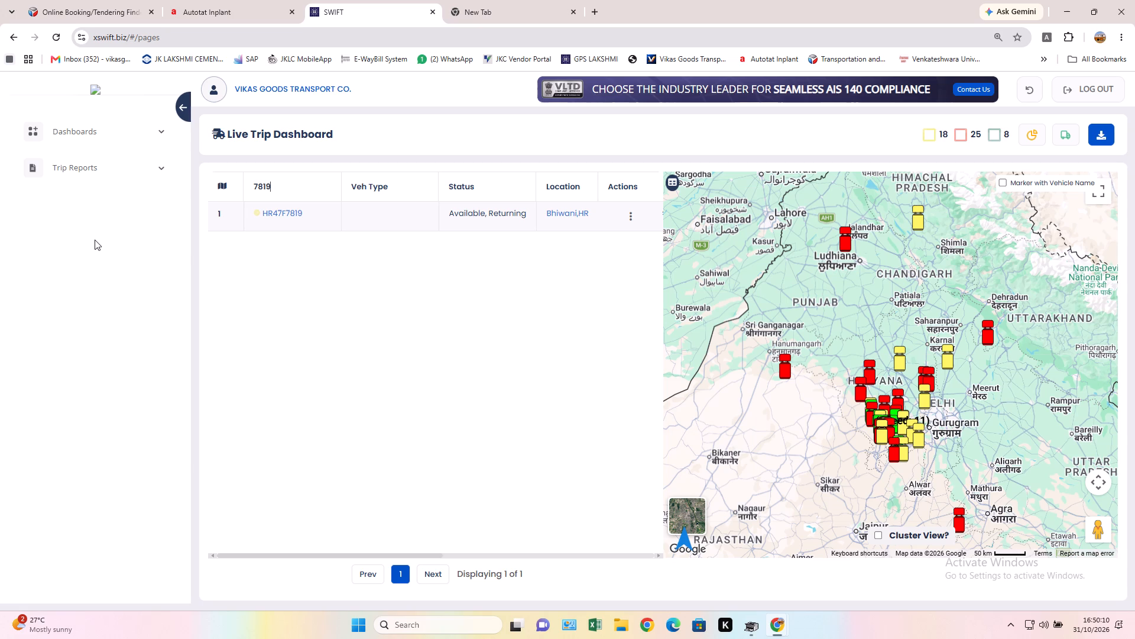
click(280, 212)
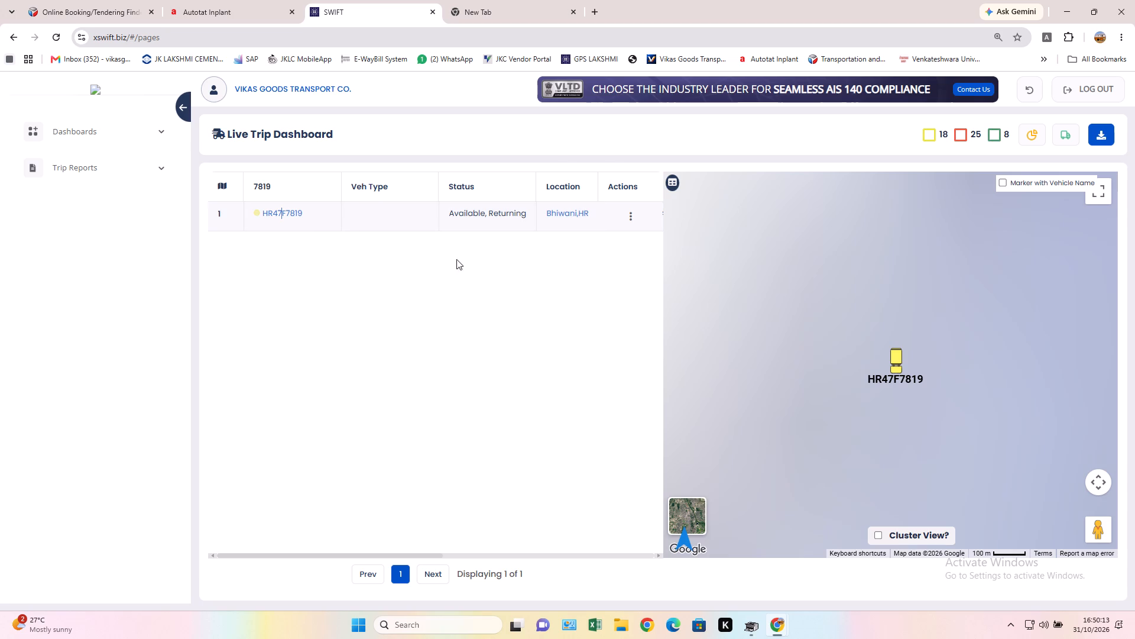
scroll(904, 361, down, 5)
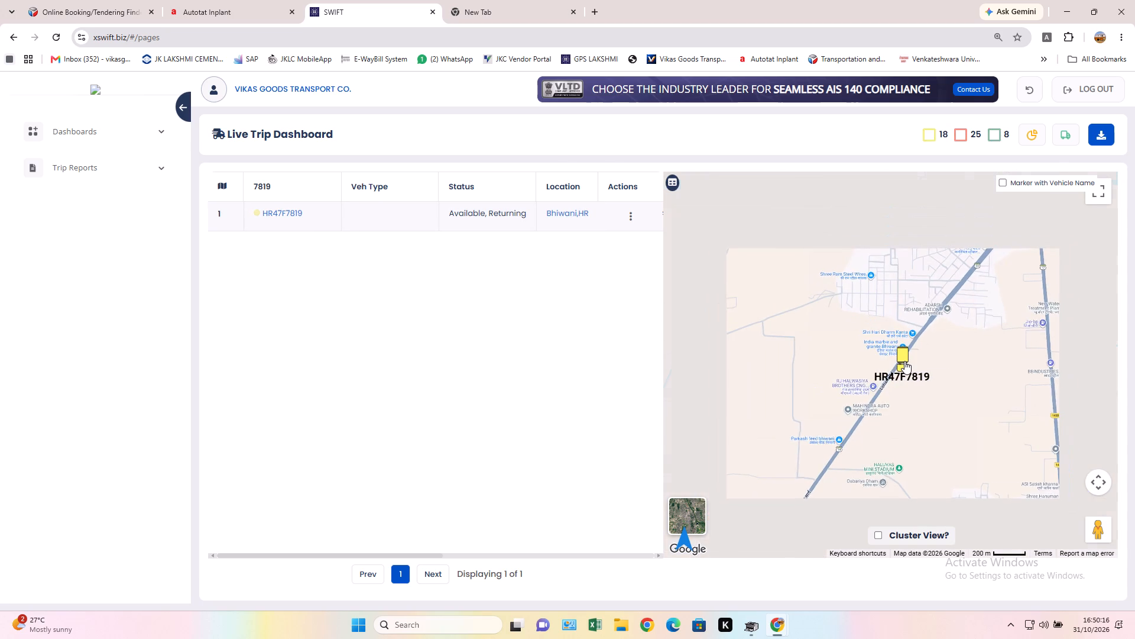
scroll(904, 361, up, 4)
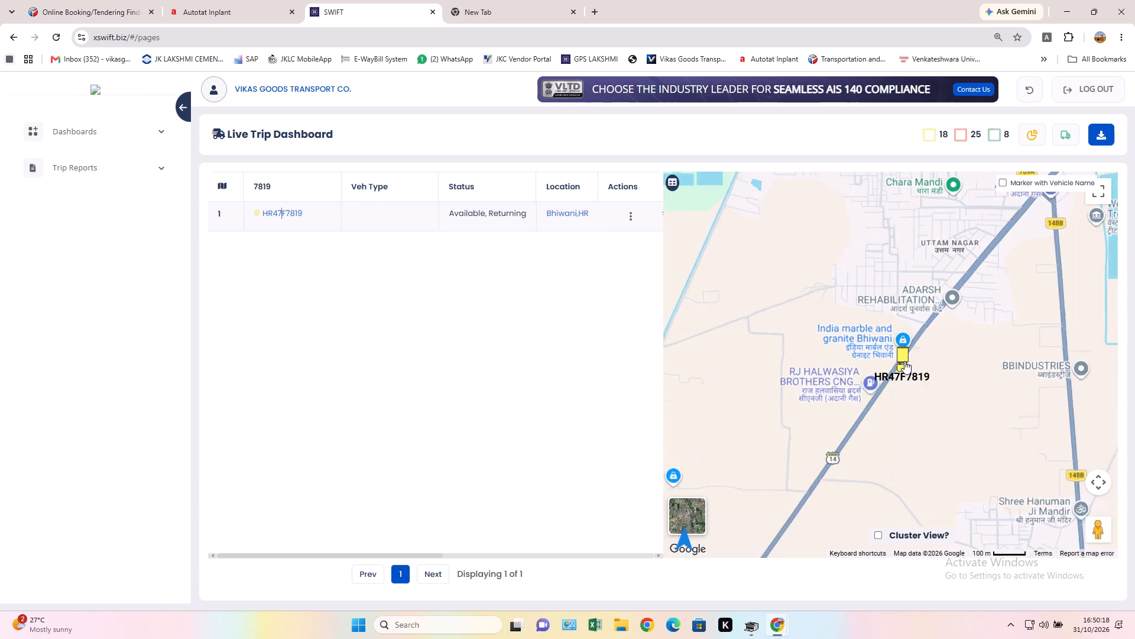
scroll(904, 361, up, 8)
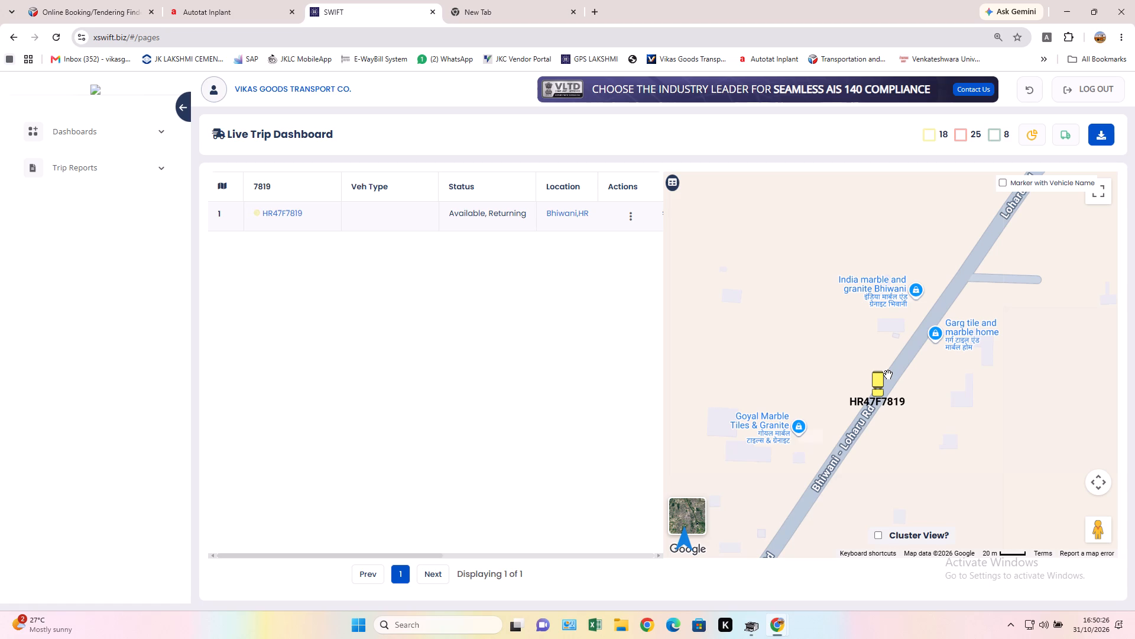
scroll(888, 375, down, 6)
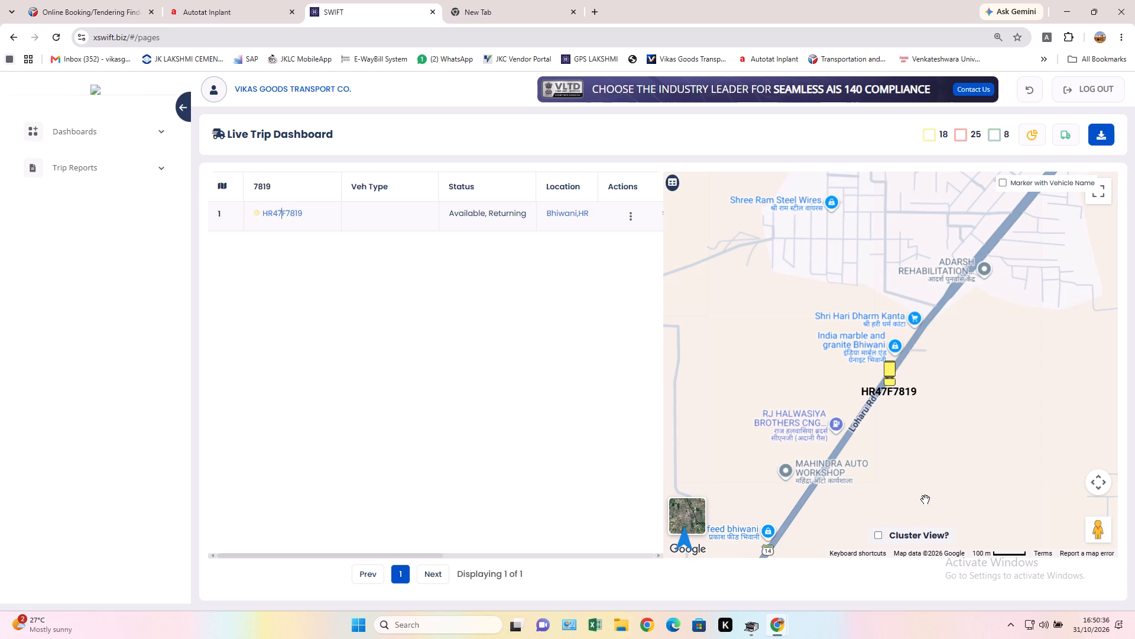
scroll(841, 375, up, 5)
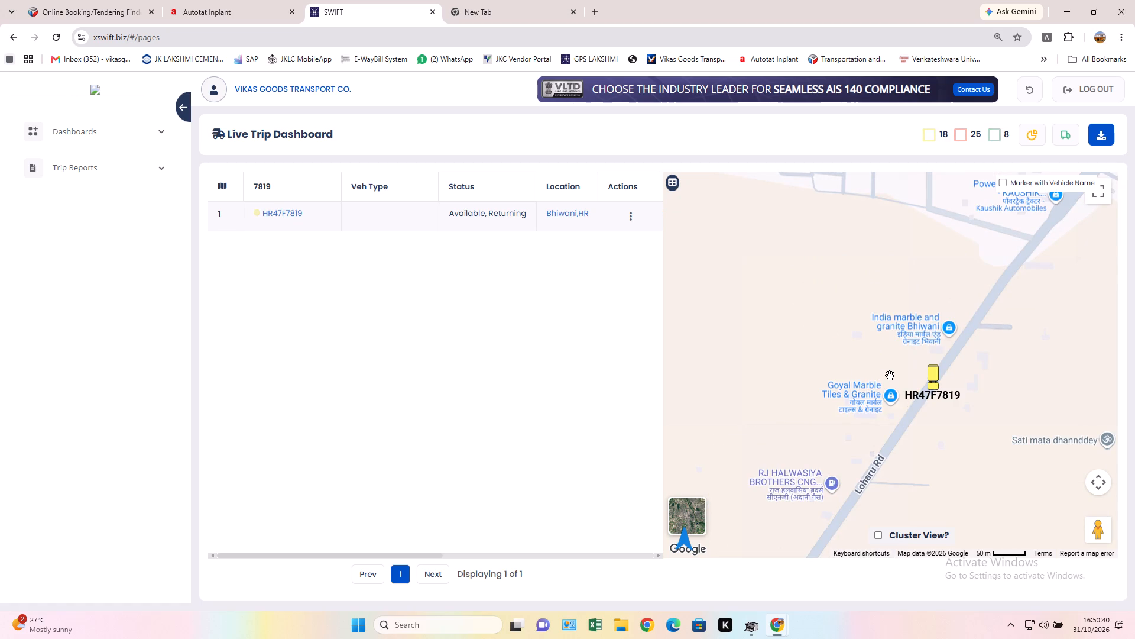
scroll(896, 376, up, 6)
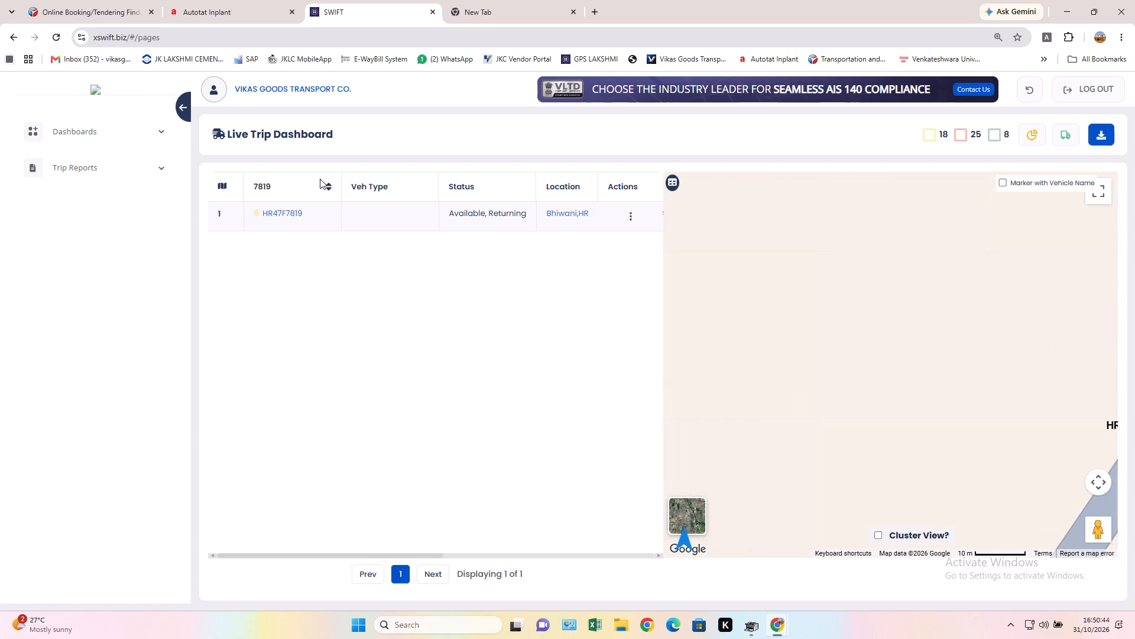
Search the live trip dashboard for vehicle 0975 and examine its location and surroundings on the map.
click(296, 179)
key(equal)
key(BackSpace)
key(BackSpace)
key(BackSpace)
key(BackSpace)
key(BackSpace)
key(BackSpace)
key(BackSpace)
key(BackSpace)
key(BackSpace)
key(BackSpace)
key(BackSpace)
key(BackSpace)
key(BackSpace)
key(0)
key(9)
text(75)
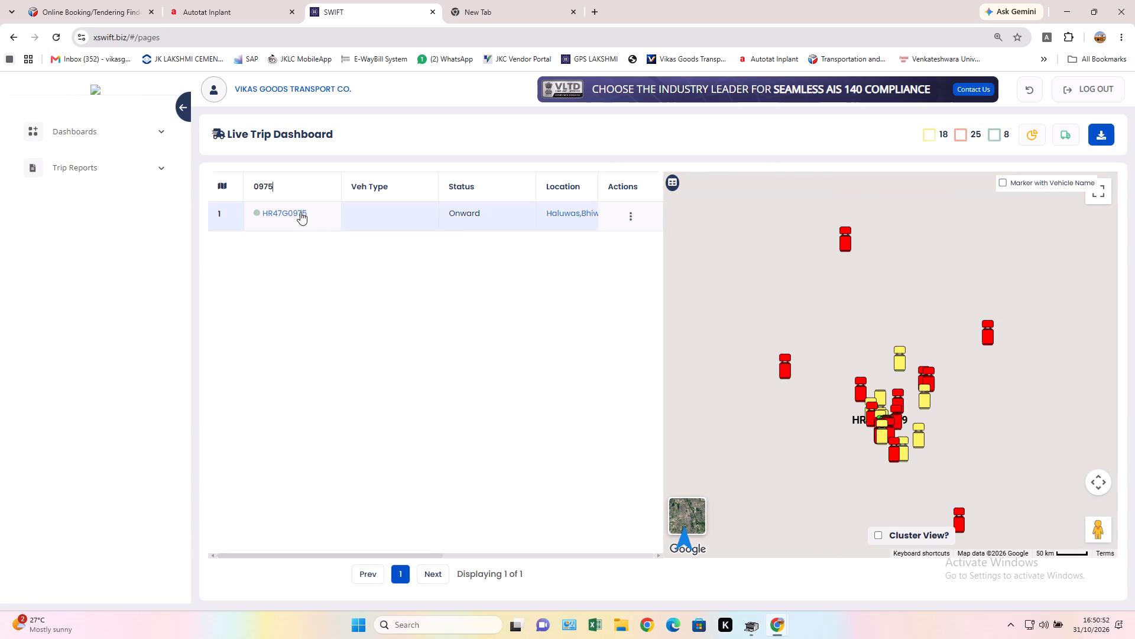
click(299, 212)
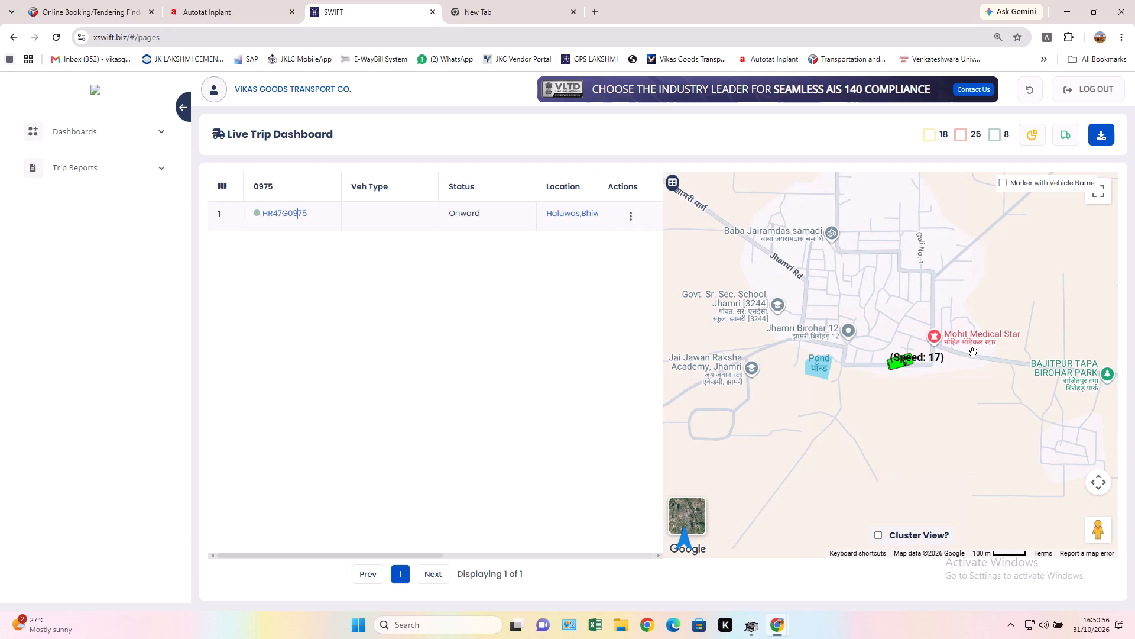
scroll(972, 352, down, 4)
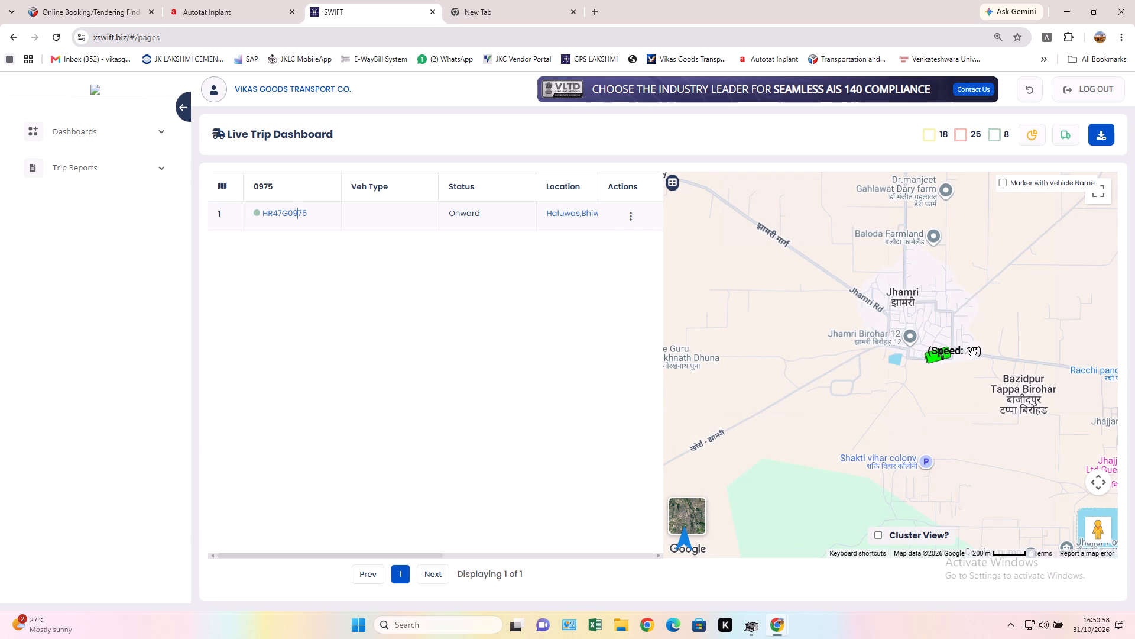
scroll(972, 352, down, 3)
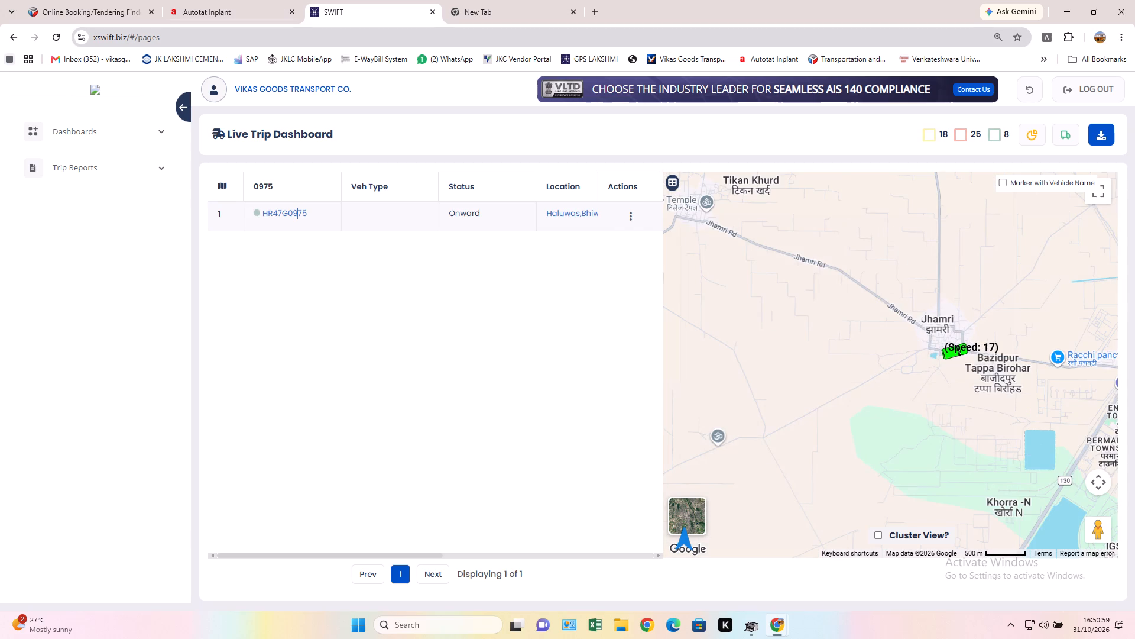
Switch to the Online Booking/Tendering Finder, run an unfiltered search and sort the tenders by Qty ascending.
click(64, 0)
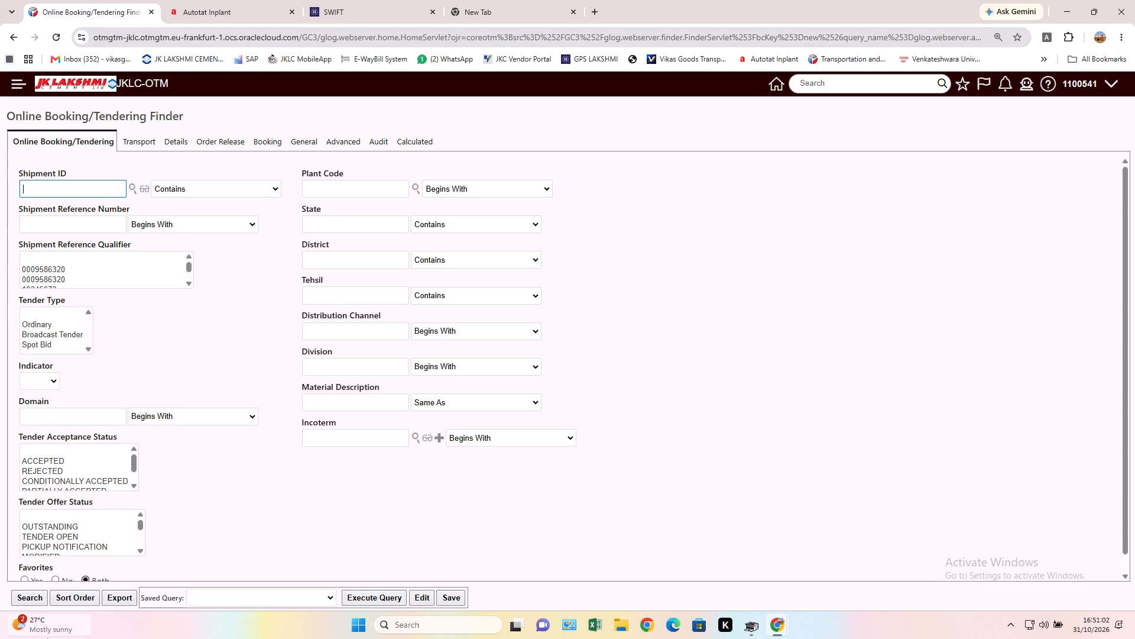
click(33, 597)
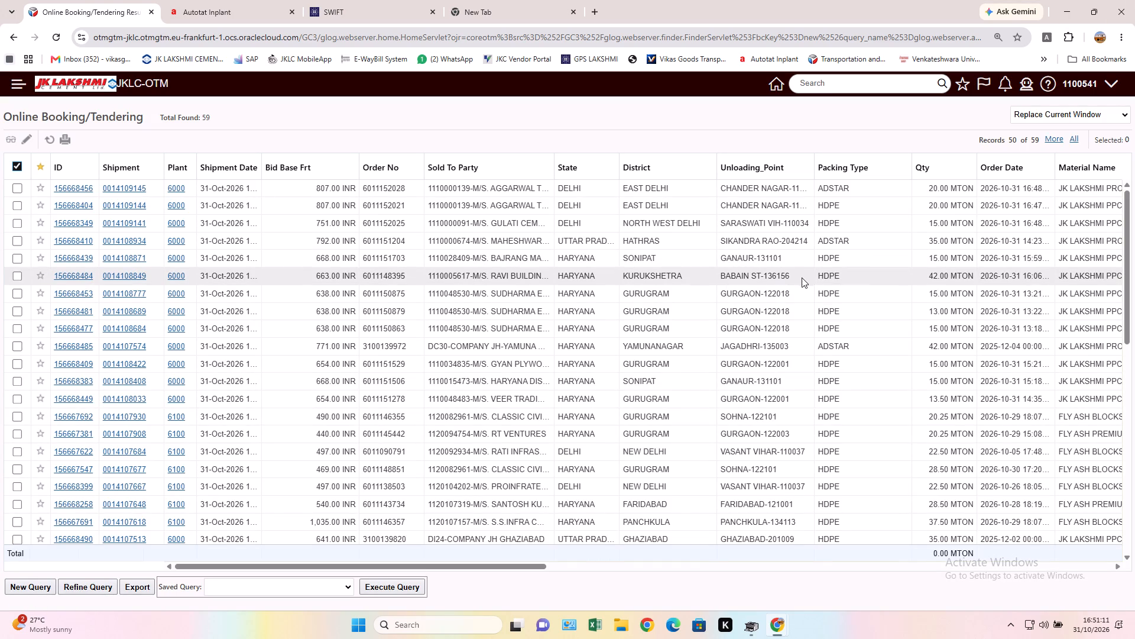
click(939, 169)
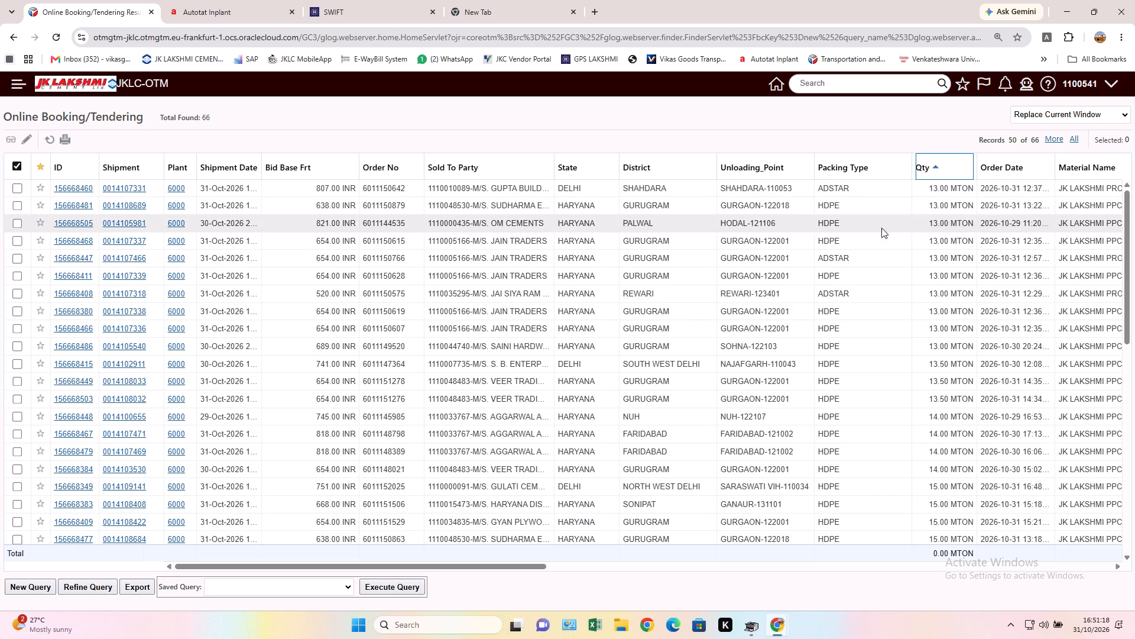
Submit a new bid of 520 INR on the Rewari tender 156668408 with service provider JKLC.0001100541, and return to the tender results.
click(18, 296)
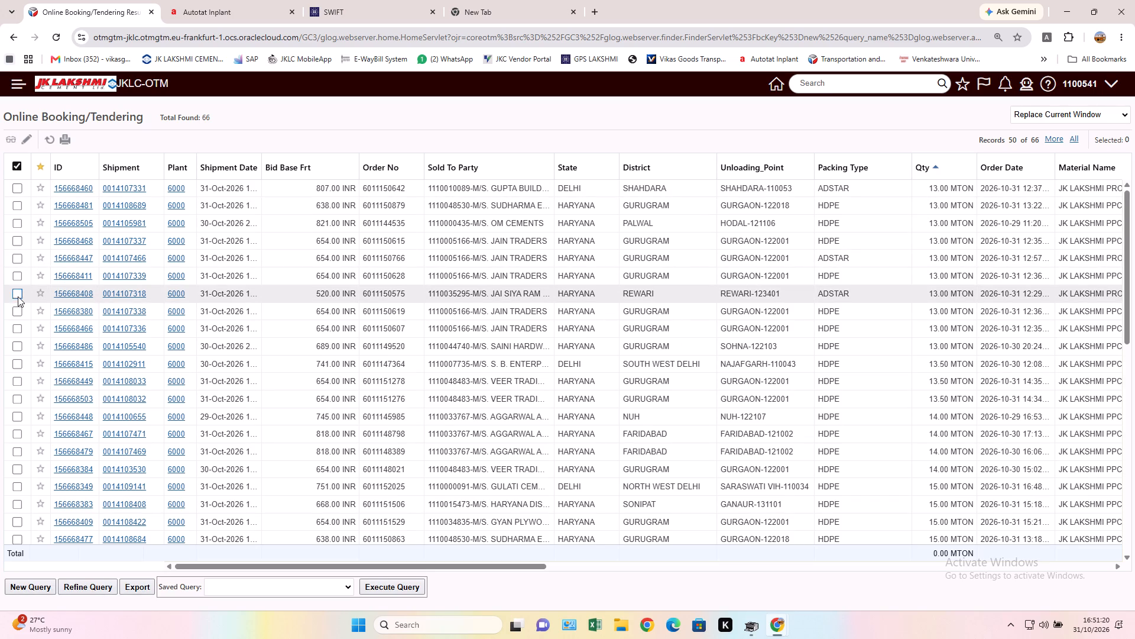
click(61, 294)
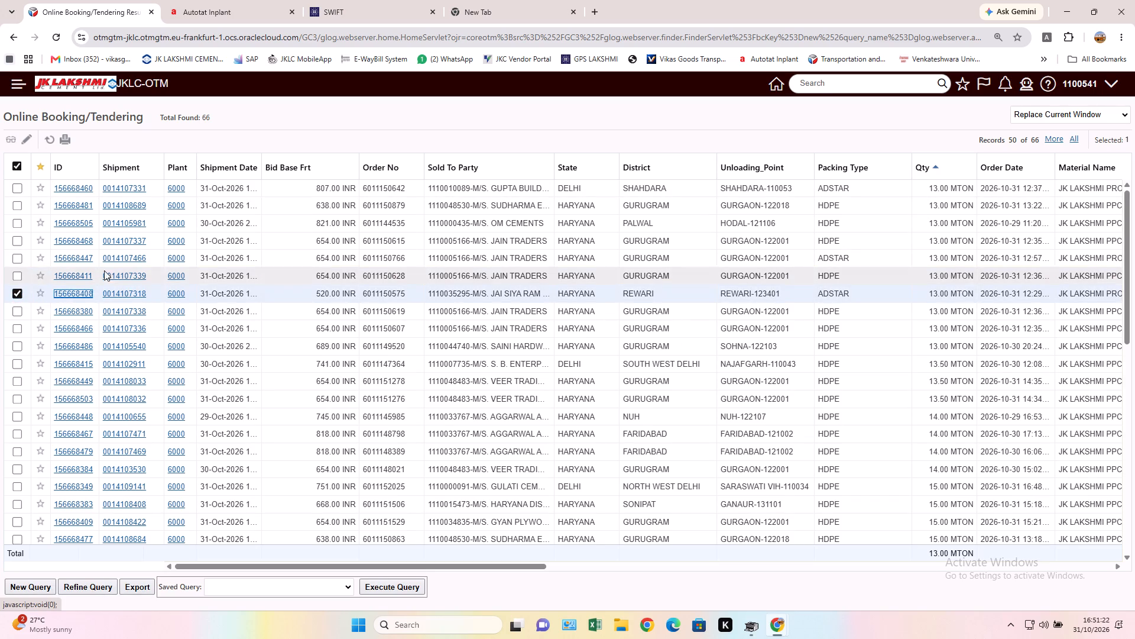
click(54, 333)
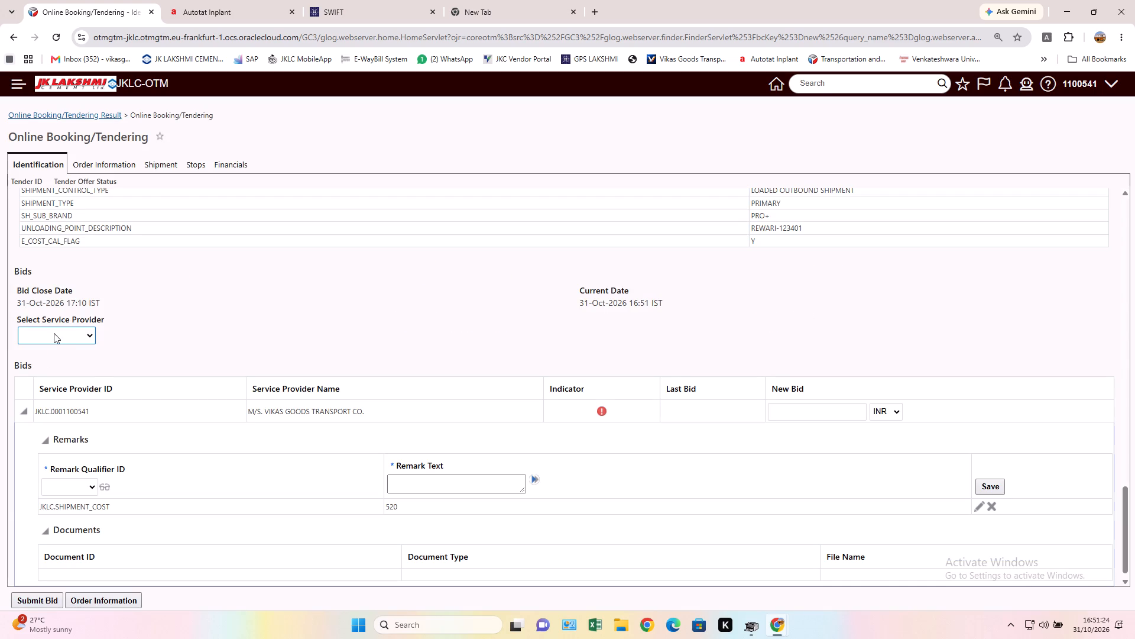
click(55, 361)
click(840, 412)
text(520)
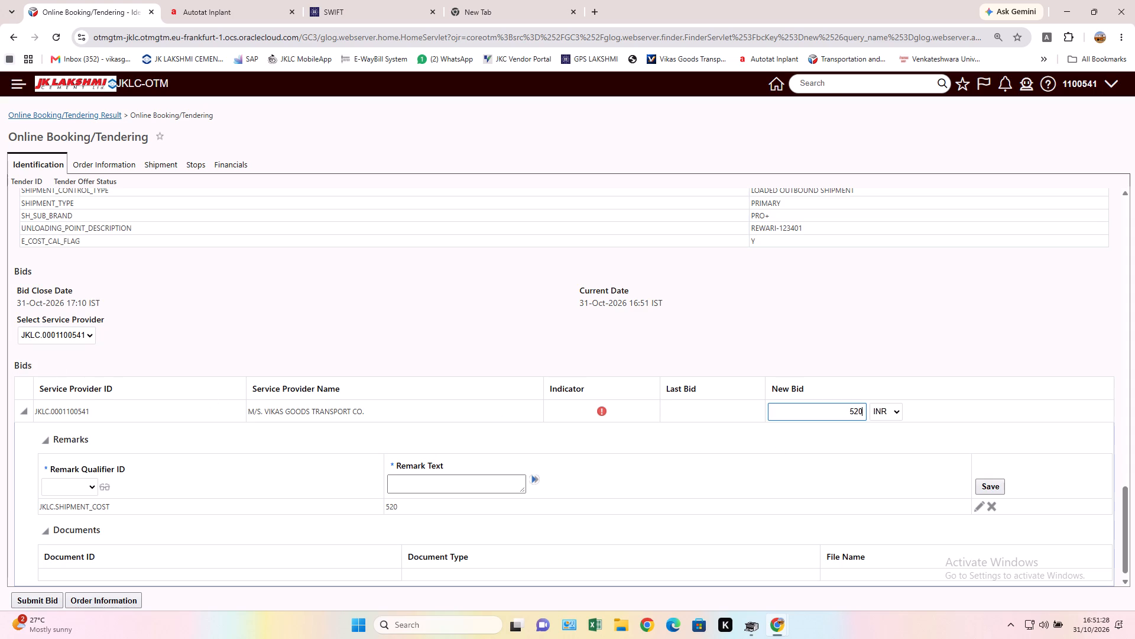
click(47, 605)
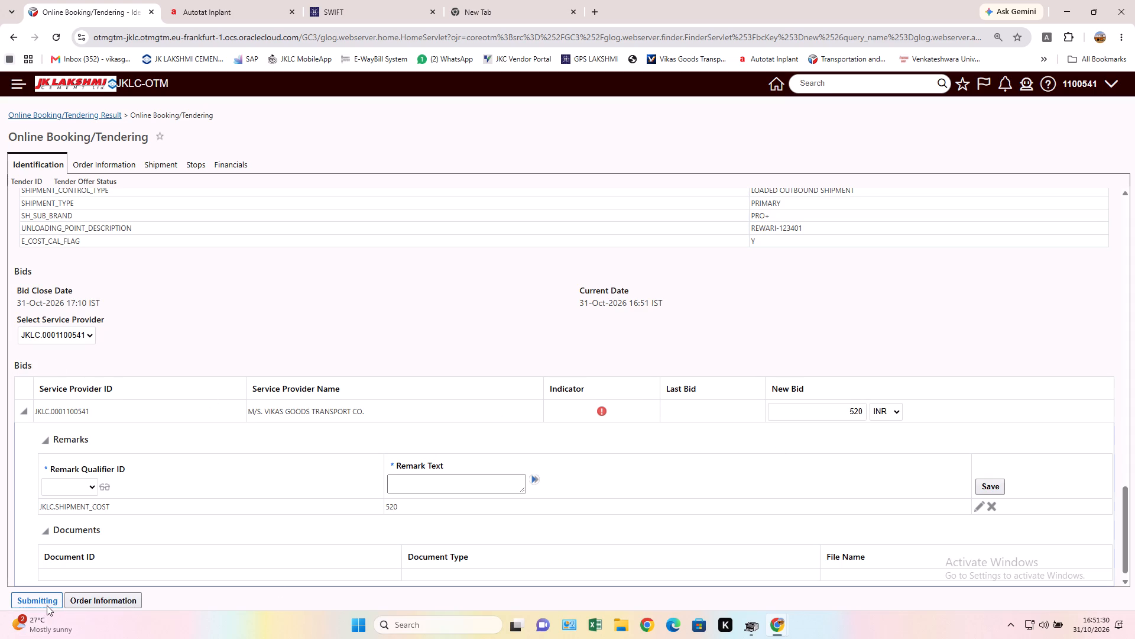
click(87, 110)
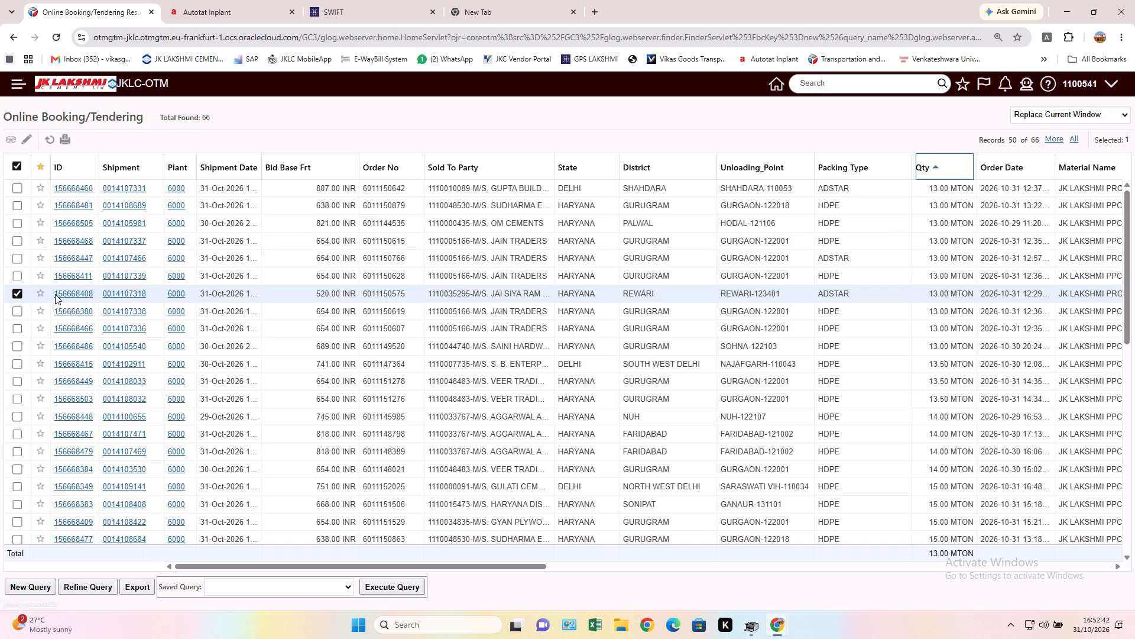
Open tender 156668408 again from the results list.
click(70, 296)
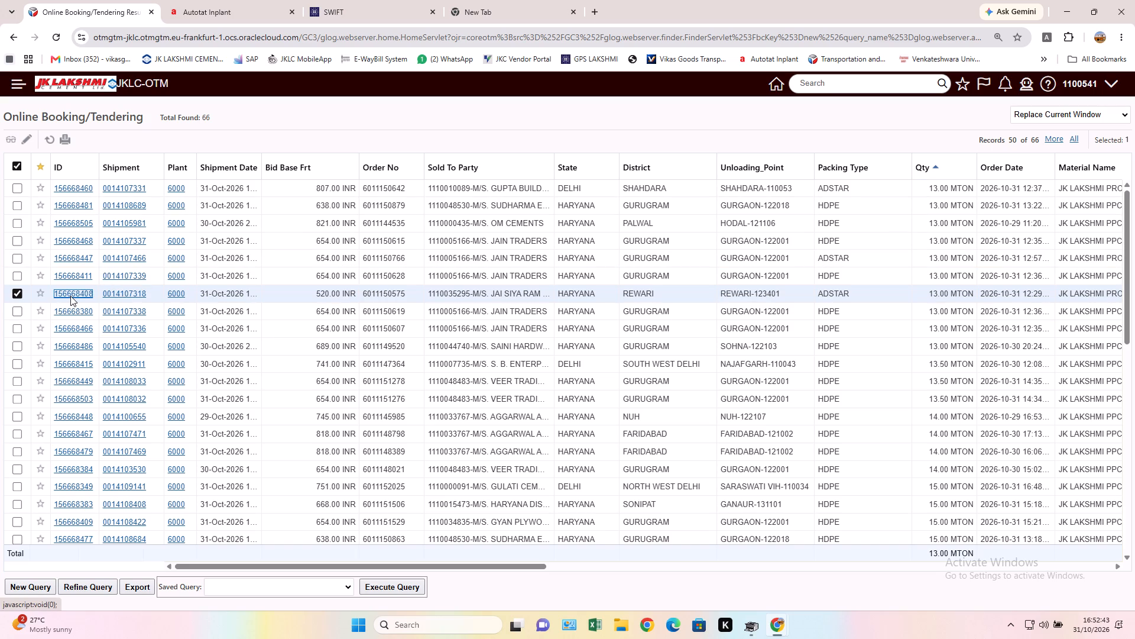
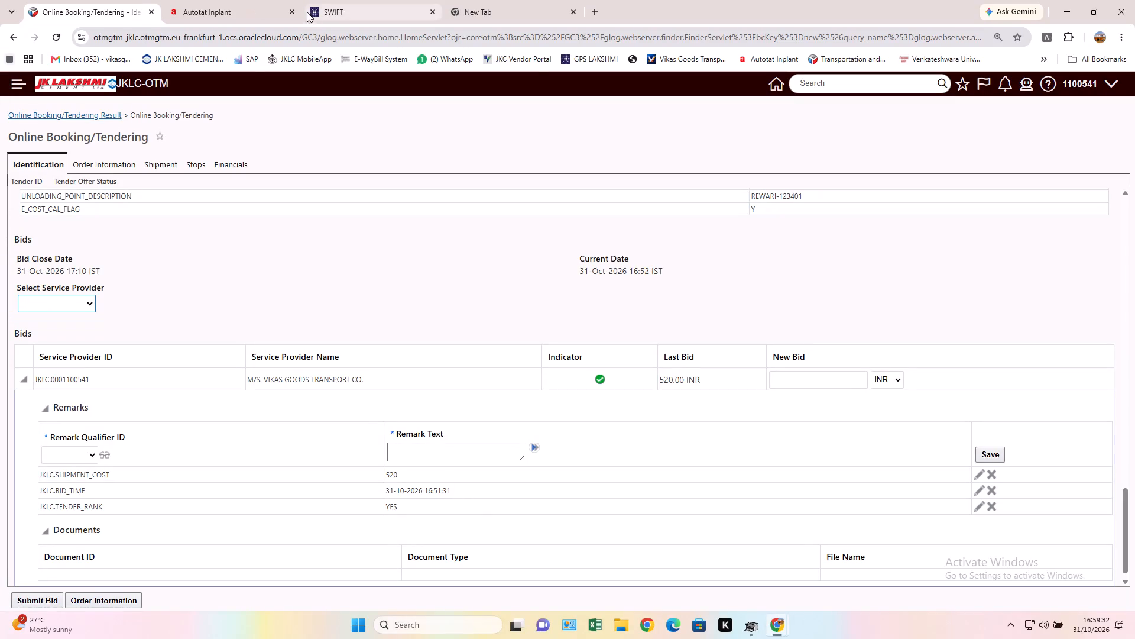
Start a fresh E-bidding Tender query from the home page and run it without filters.
click(773, 79)
click(482, 295)
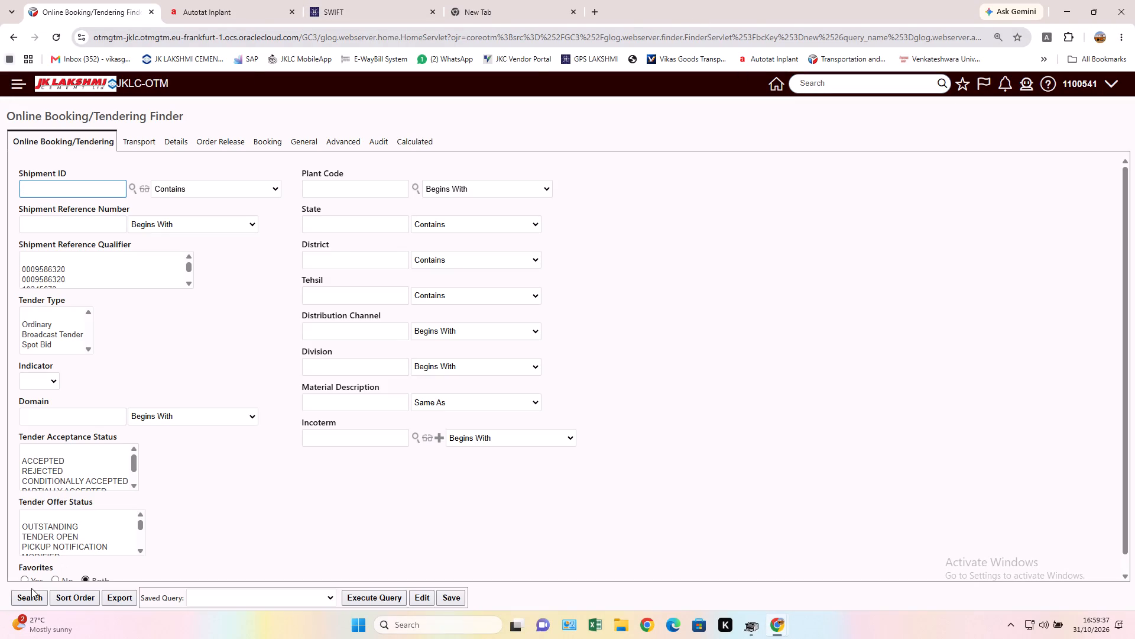
click(34, 597)
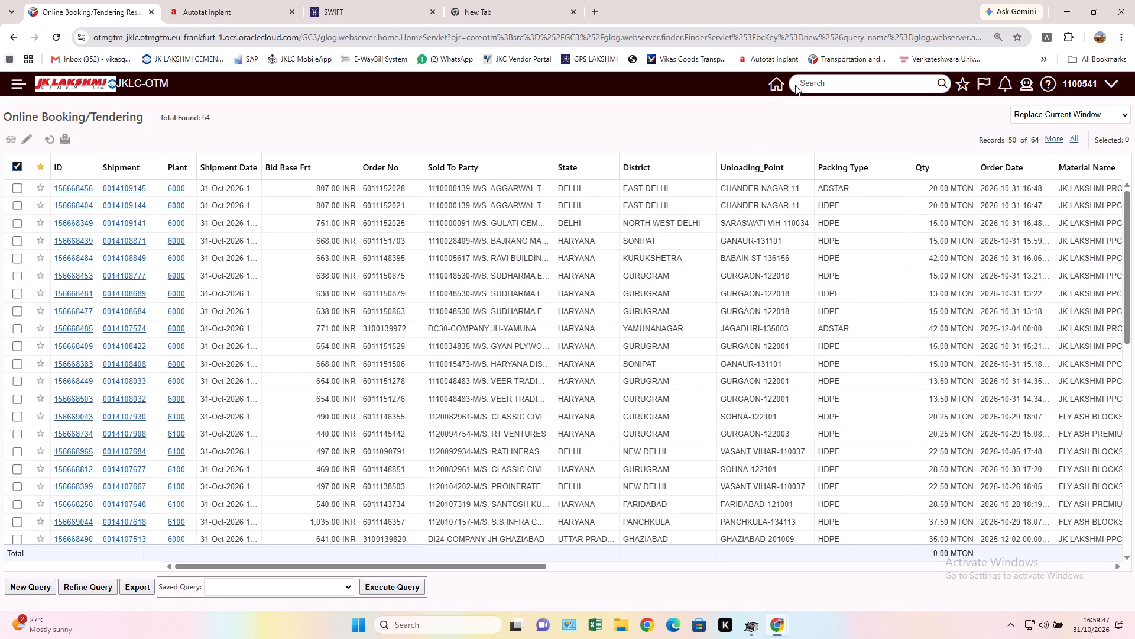
Rerun the unfiltered E-bidding Tender search from the home page and sort the tenders by Qty ascending.
click(777, 83)
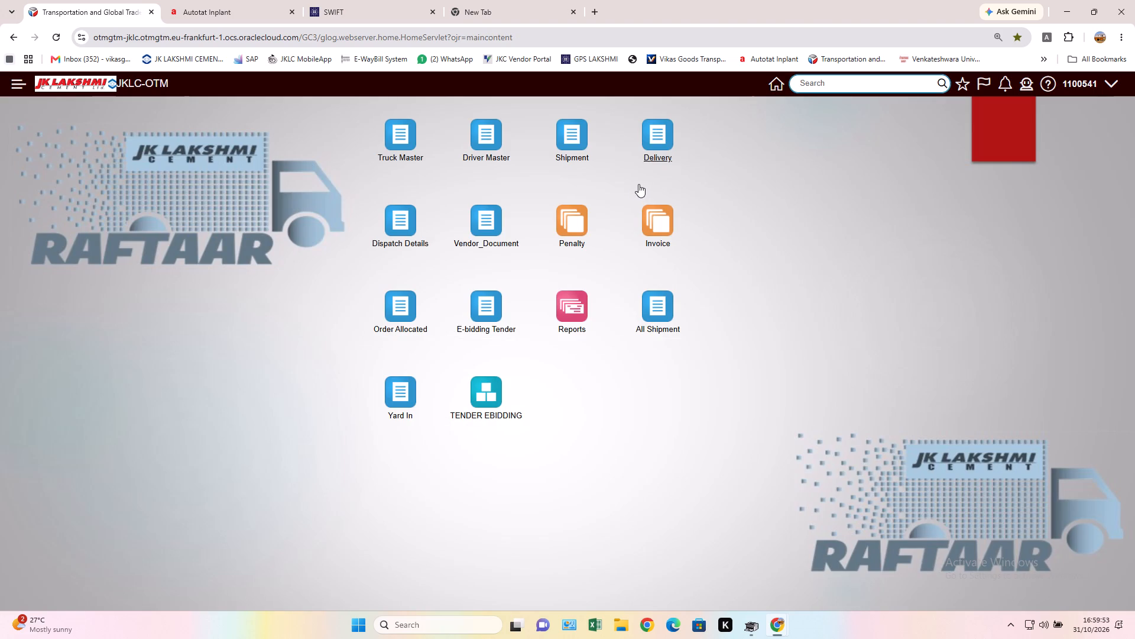
click(473, 333)
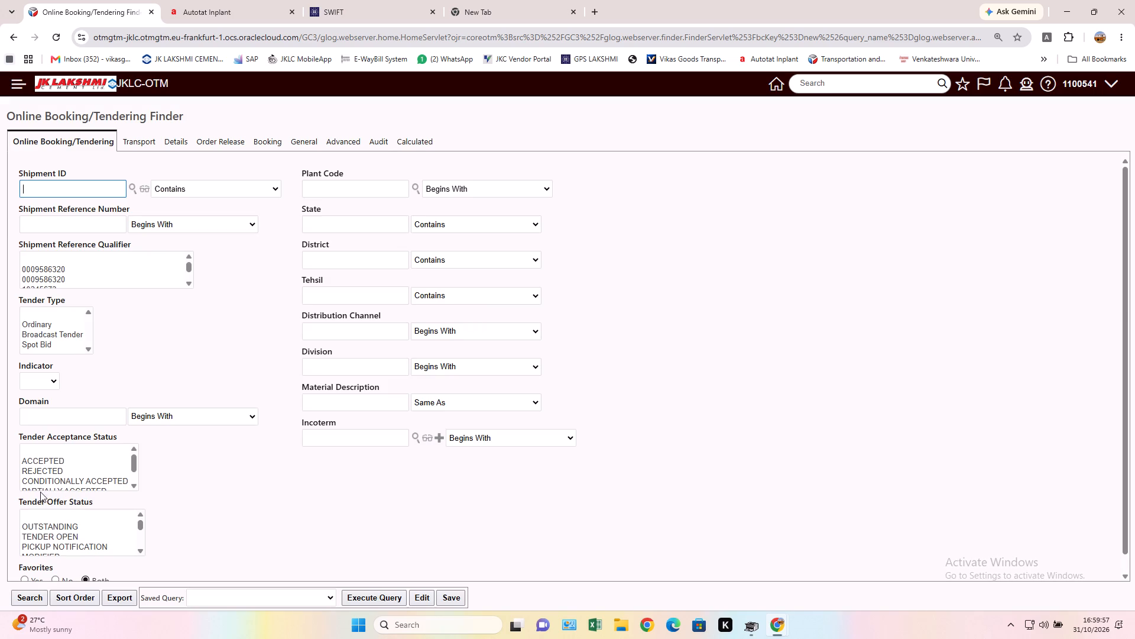
click(34, 590)
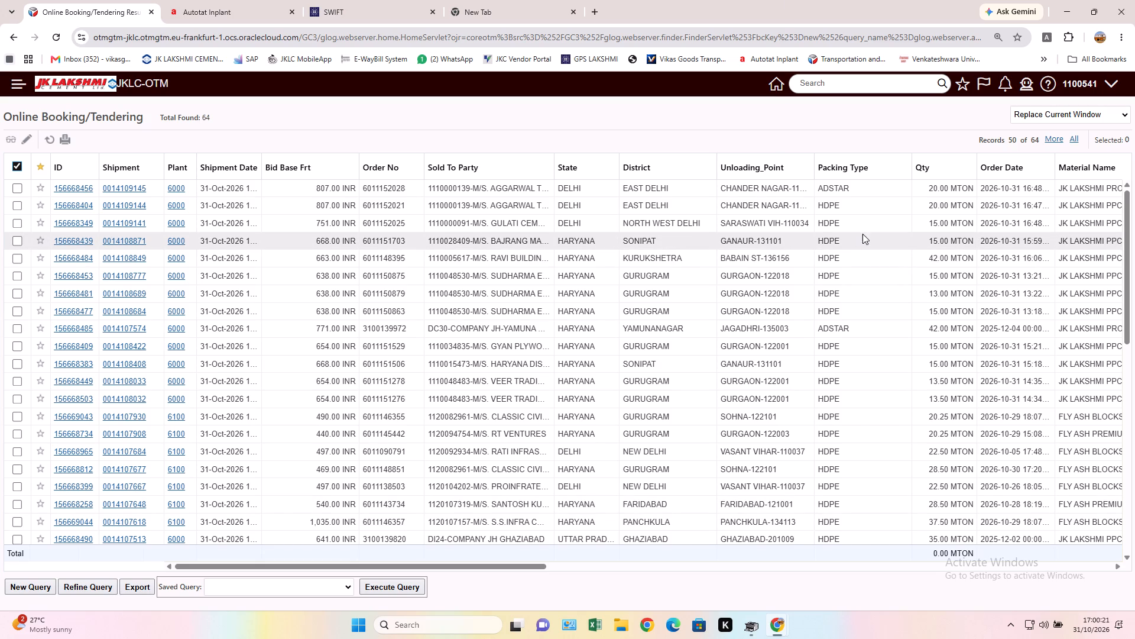
click(958, 164)
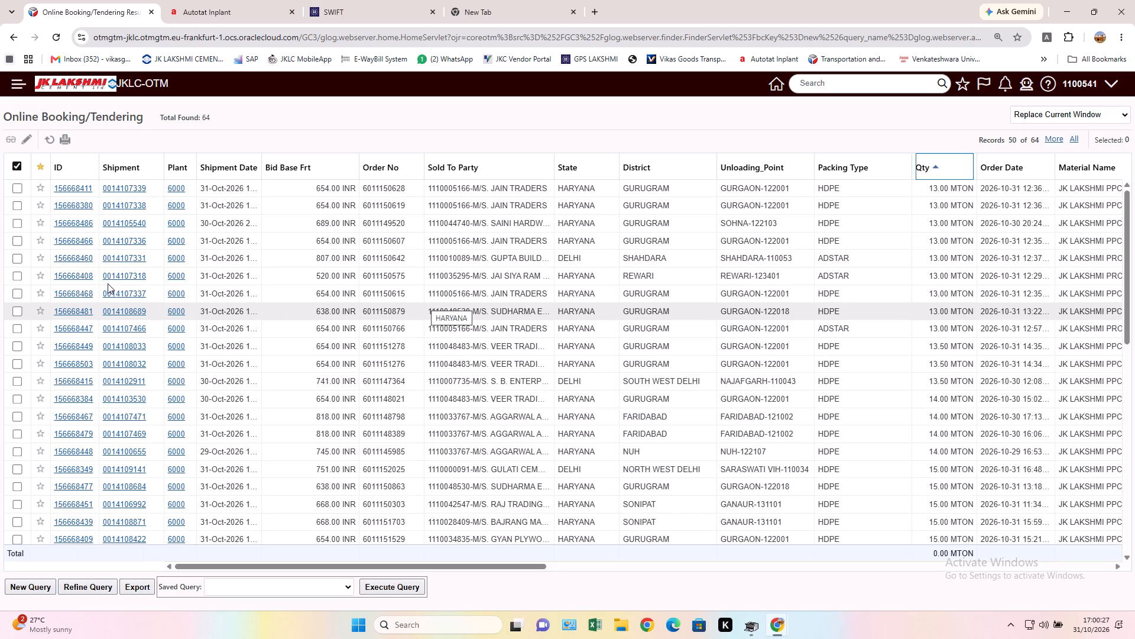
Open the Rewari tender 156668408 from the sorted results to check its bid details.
click(14, 277)
click(56, 276)
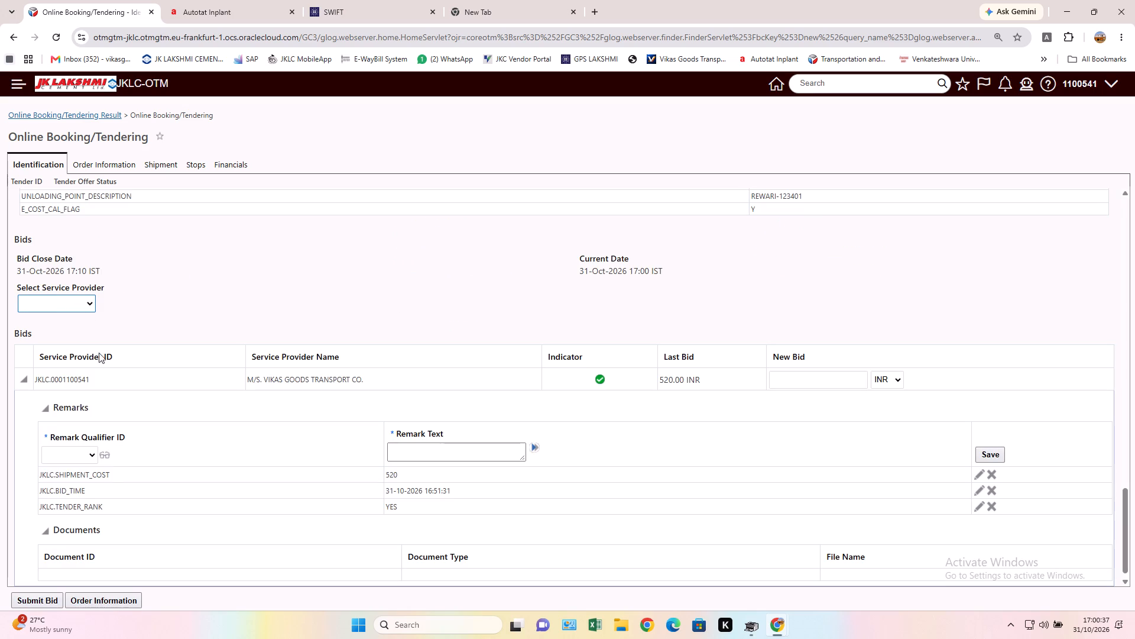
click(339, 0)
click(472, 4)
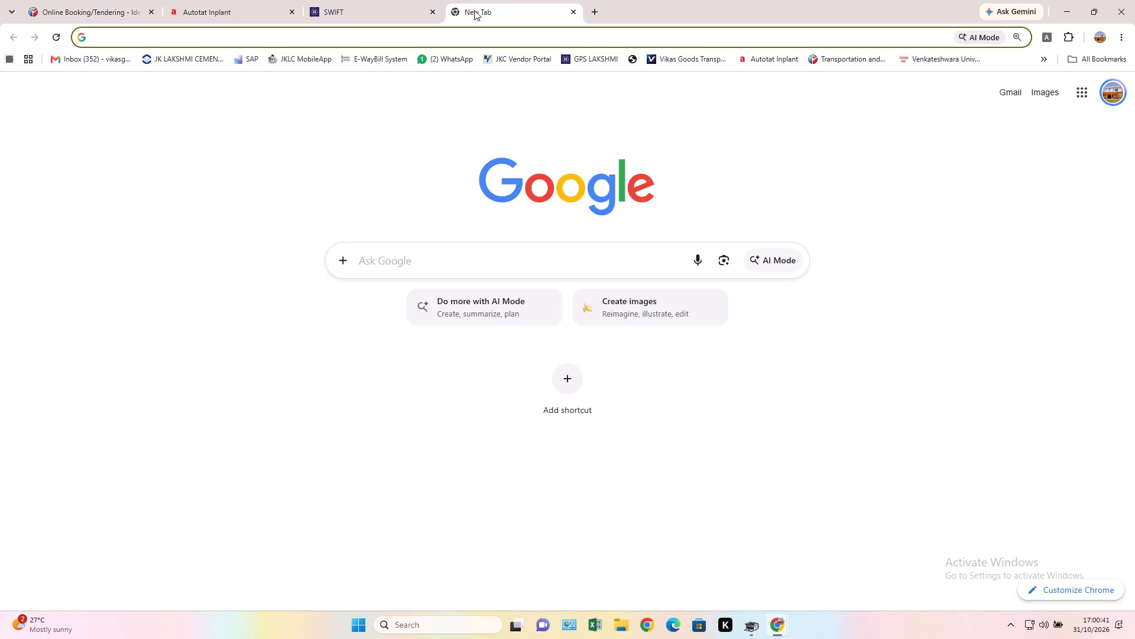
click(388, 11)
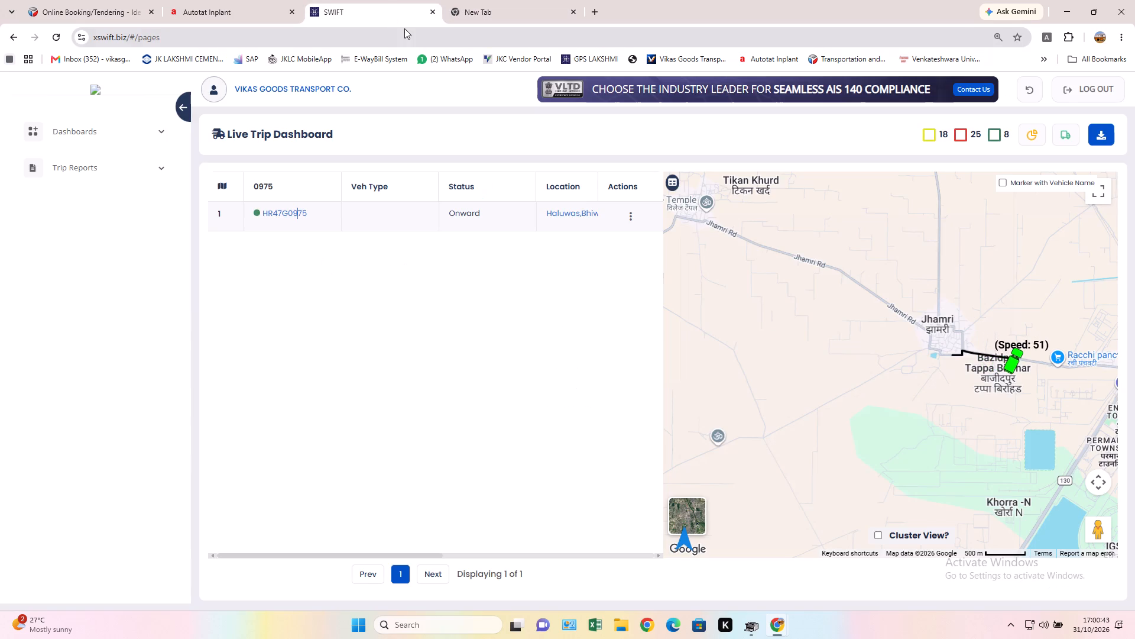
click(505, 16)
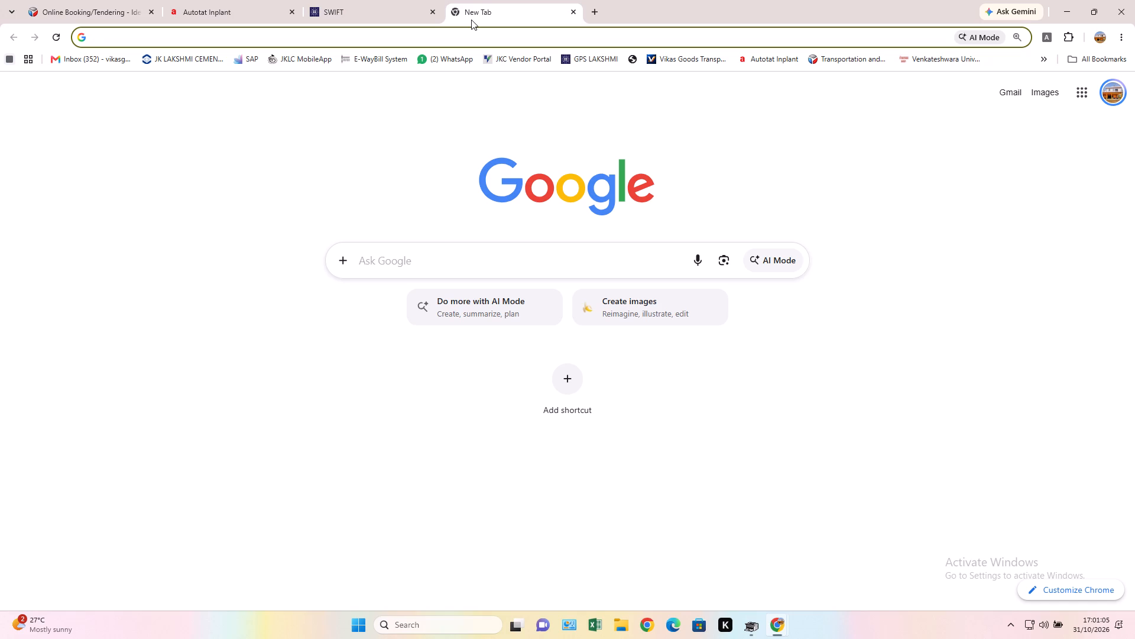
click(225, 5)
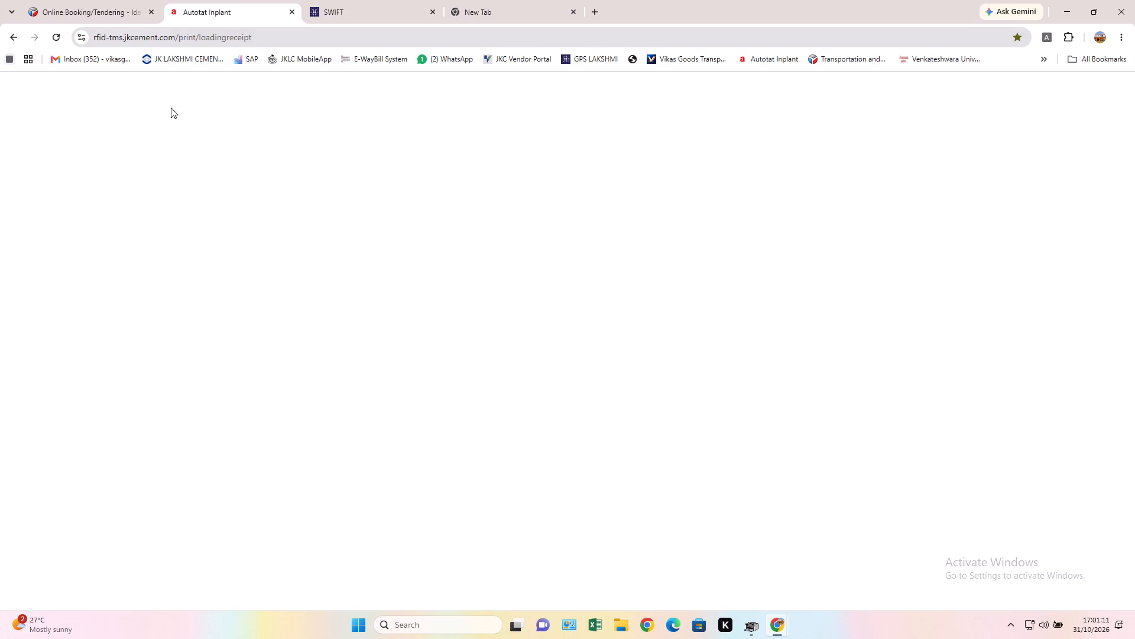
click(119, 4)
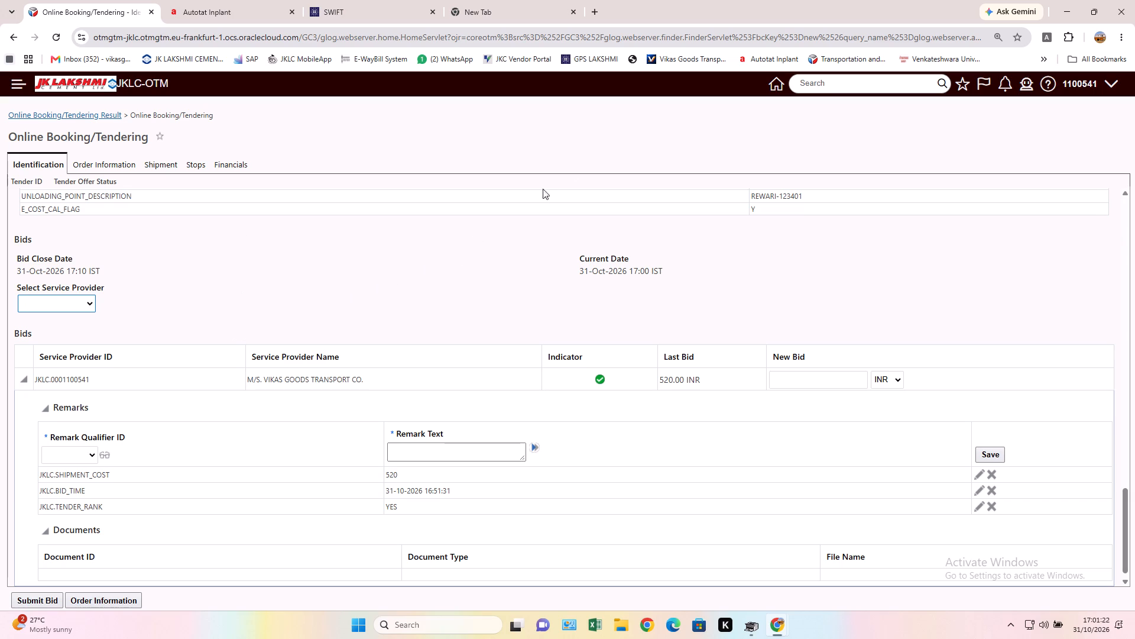
Return to the E-bidding Tender finder from the home page and run another unfiltered search.
click(768, 81)
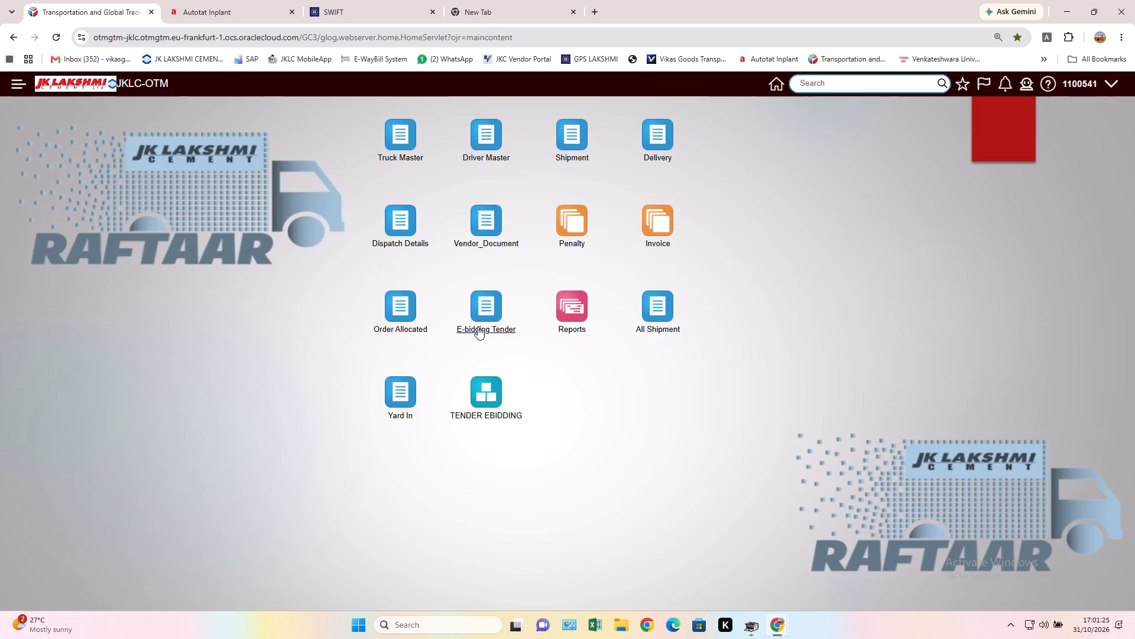
click(478, 326)
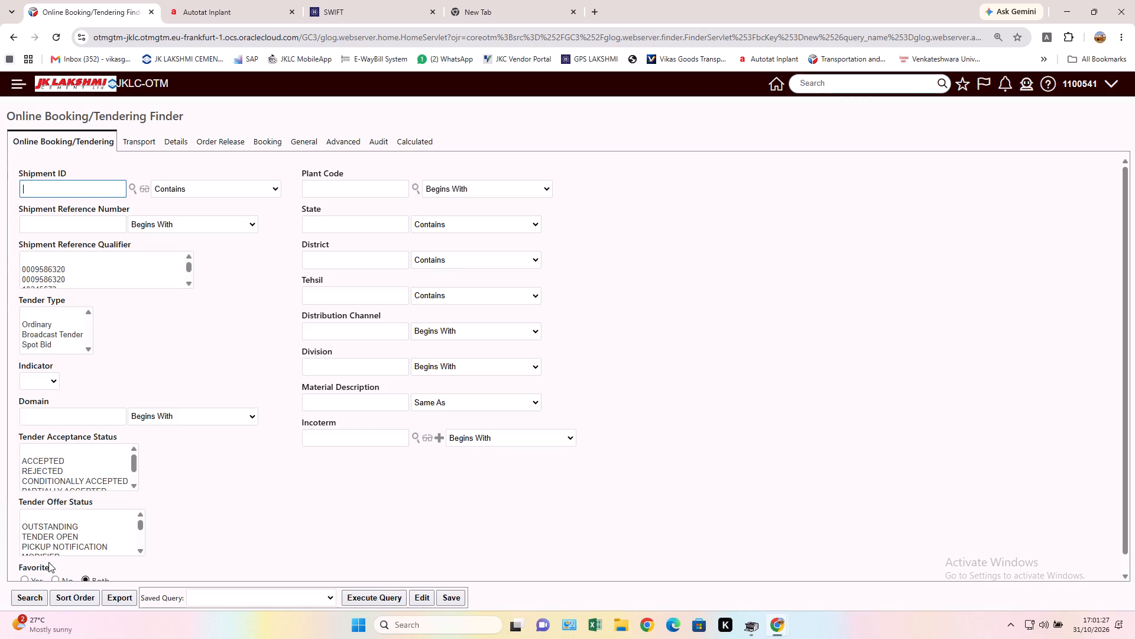
click(41, 590)
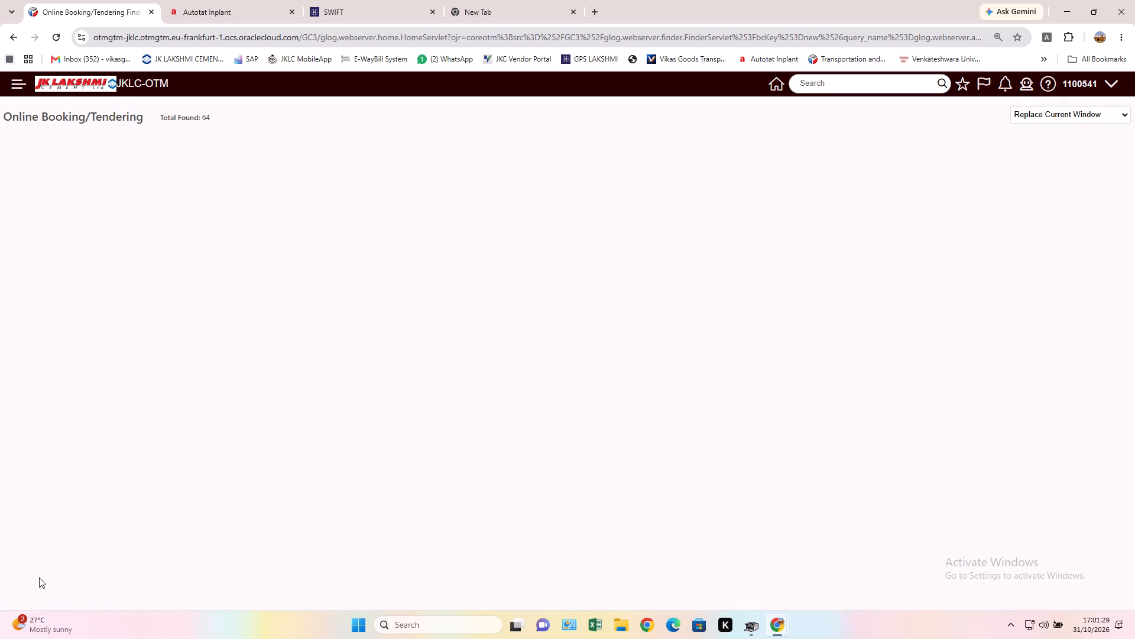
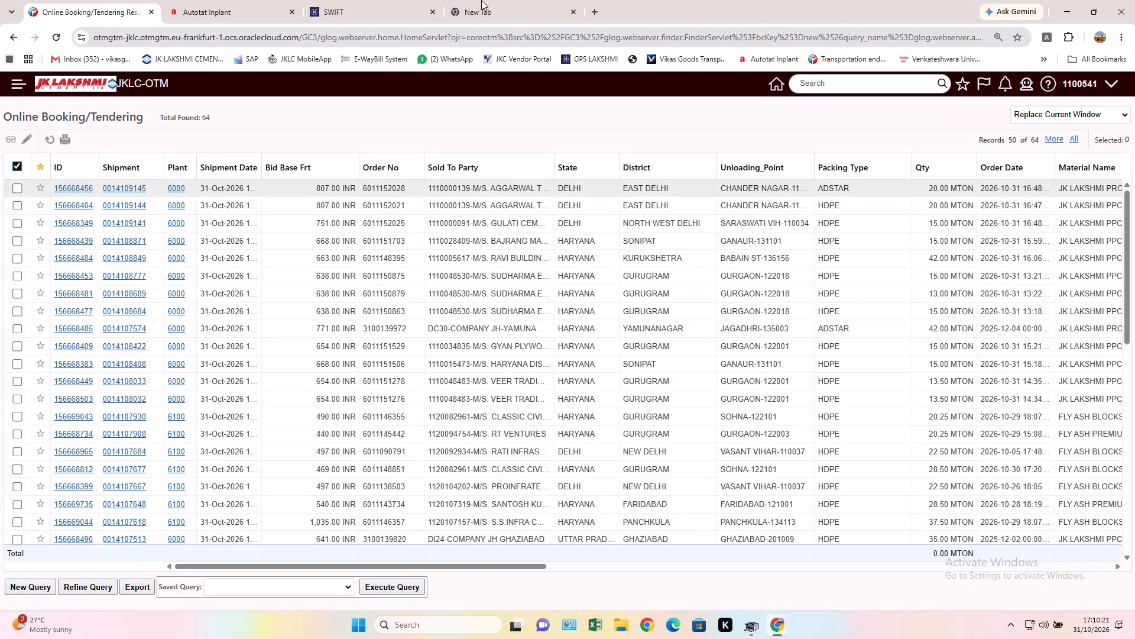
Open the Shipment query from the home page, run it, and rerun it to refresh the Buy Shipment list.
click(780, 81)
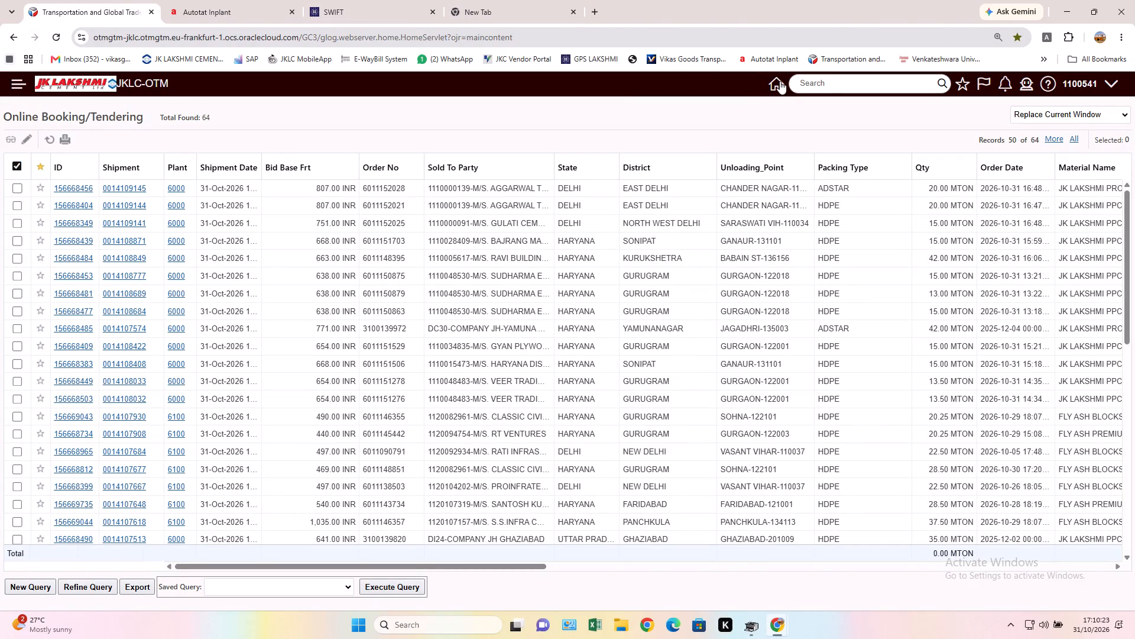
click(588, 140)
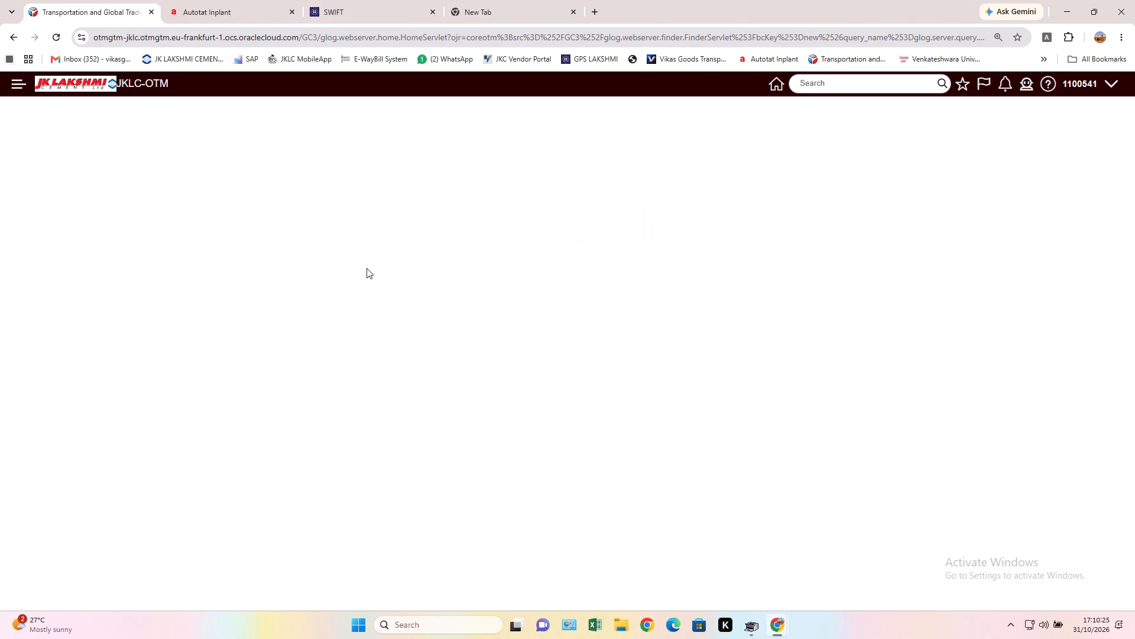
click(32, 400)
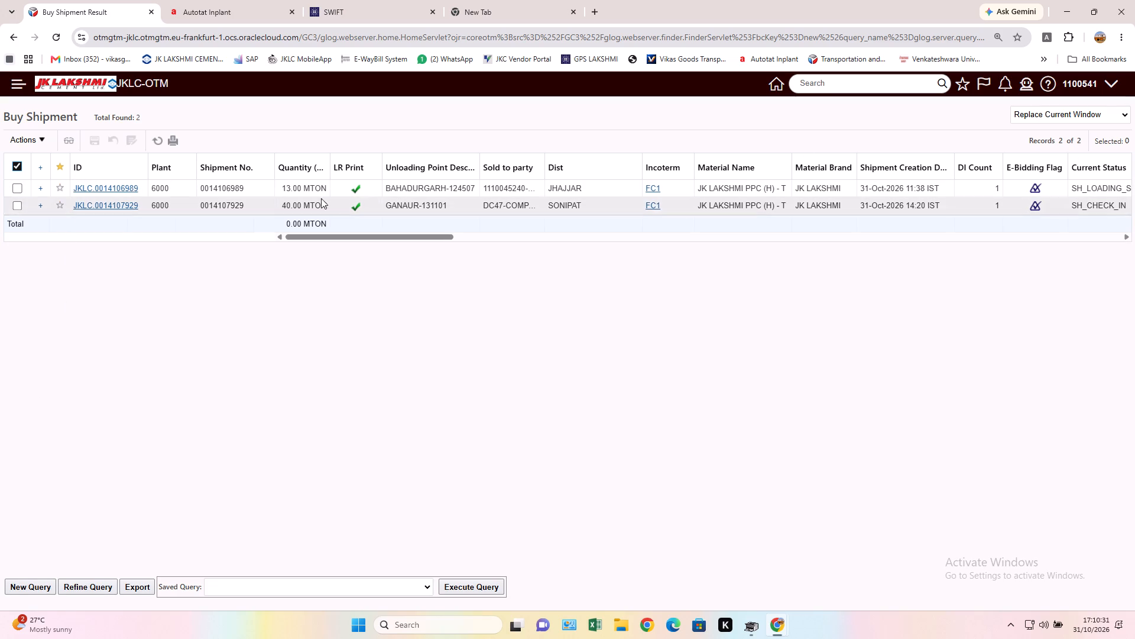
click(154, 140)
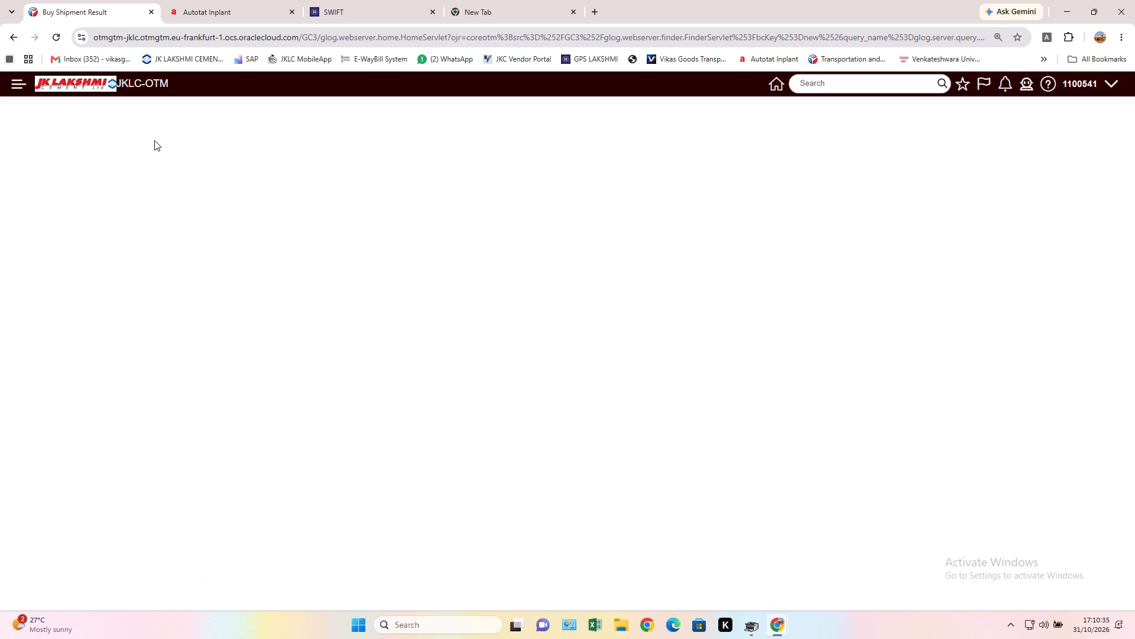
click(154, 140)
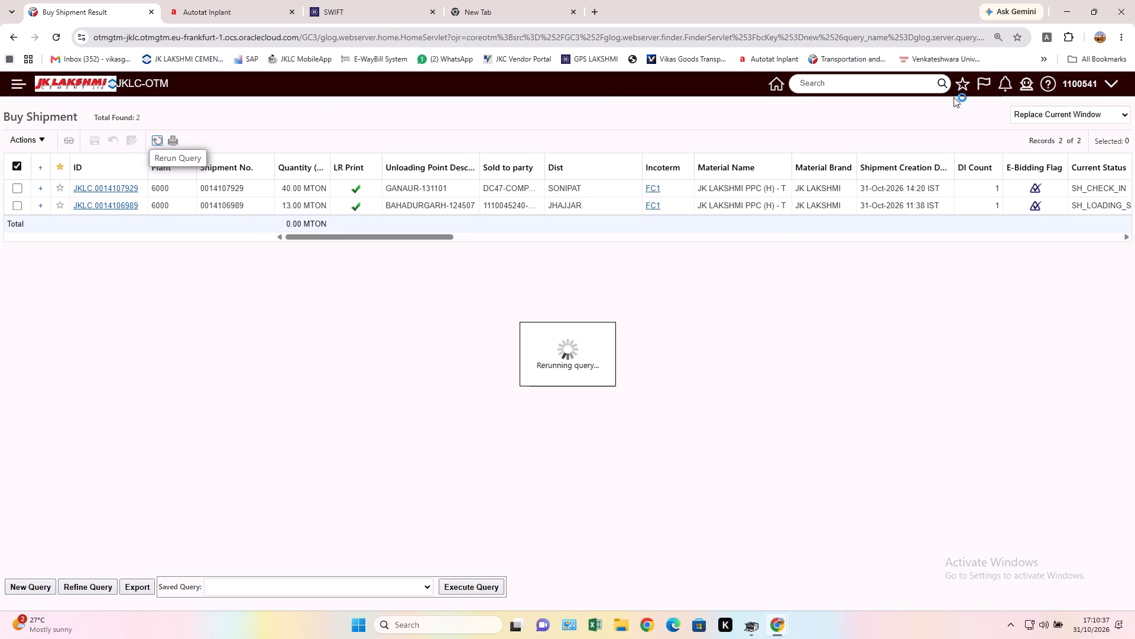
Open the E-bidding Tender finder from the home page and run a search without filters.
click(777, 82)
click(491, 302)
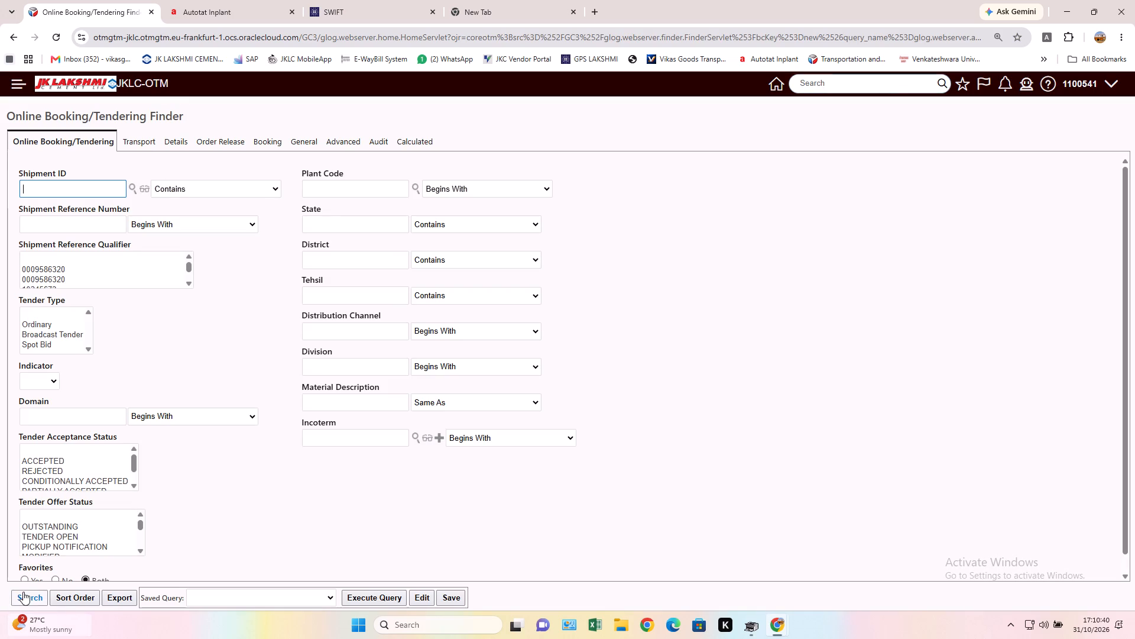
click(27, 592)
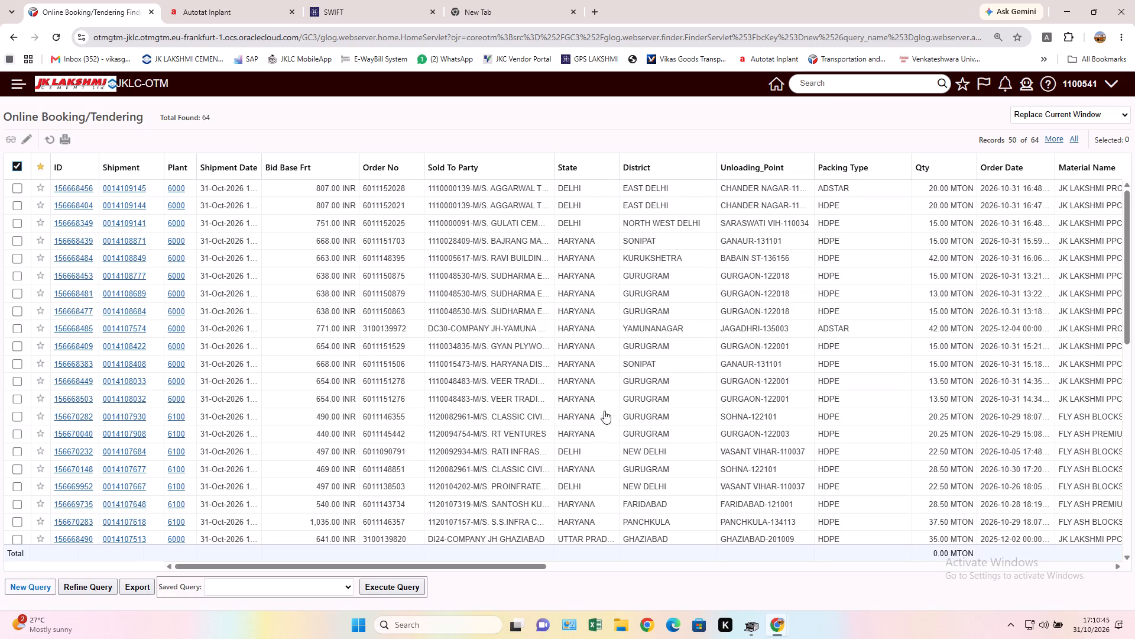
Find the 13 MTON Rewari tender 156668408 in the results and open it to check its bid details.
scroll(615, 469, down, 10)
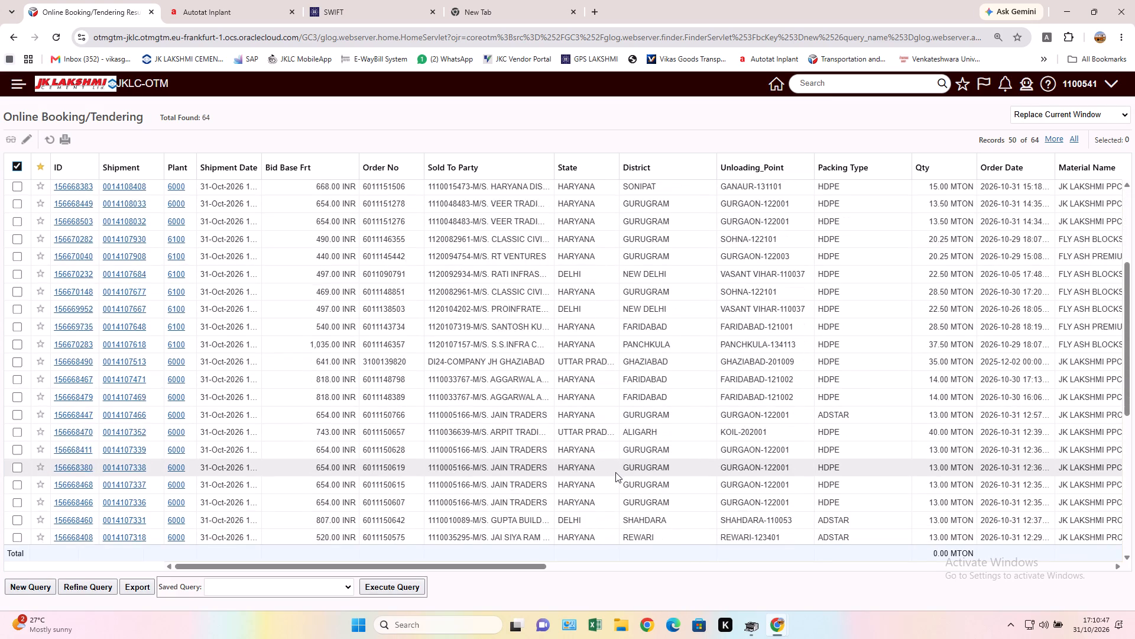
scroll(615, 472, down, 4)
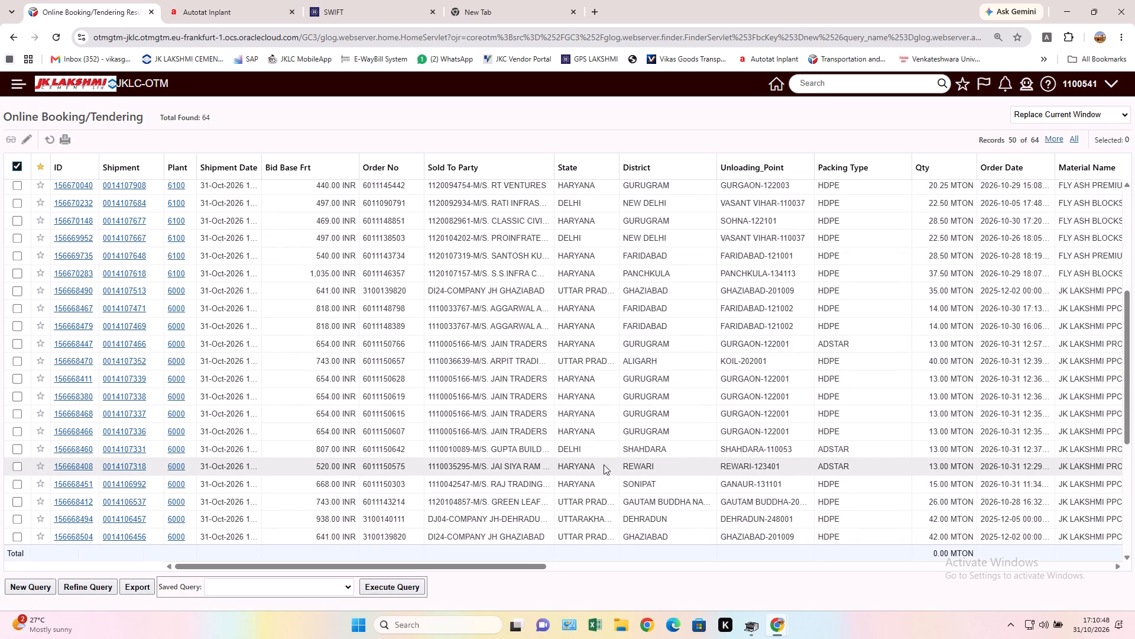
click(14, 466)
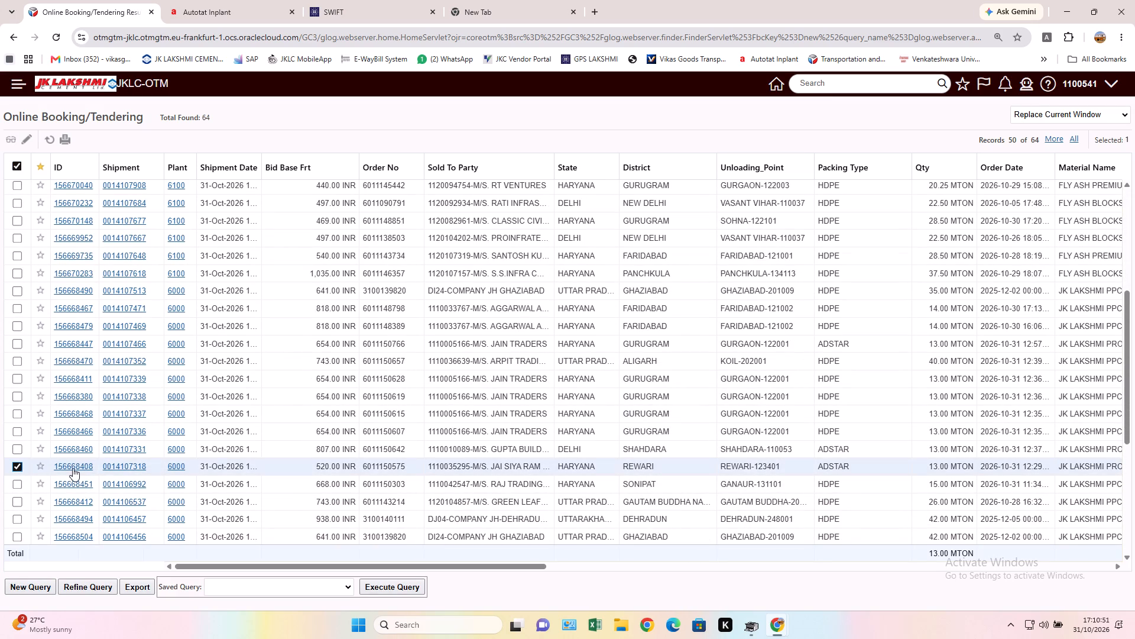
click(74, 468)
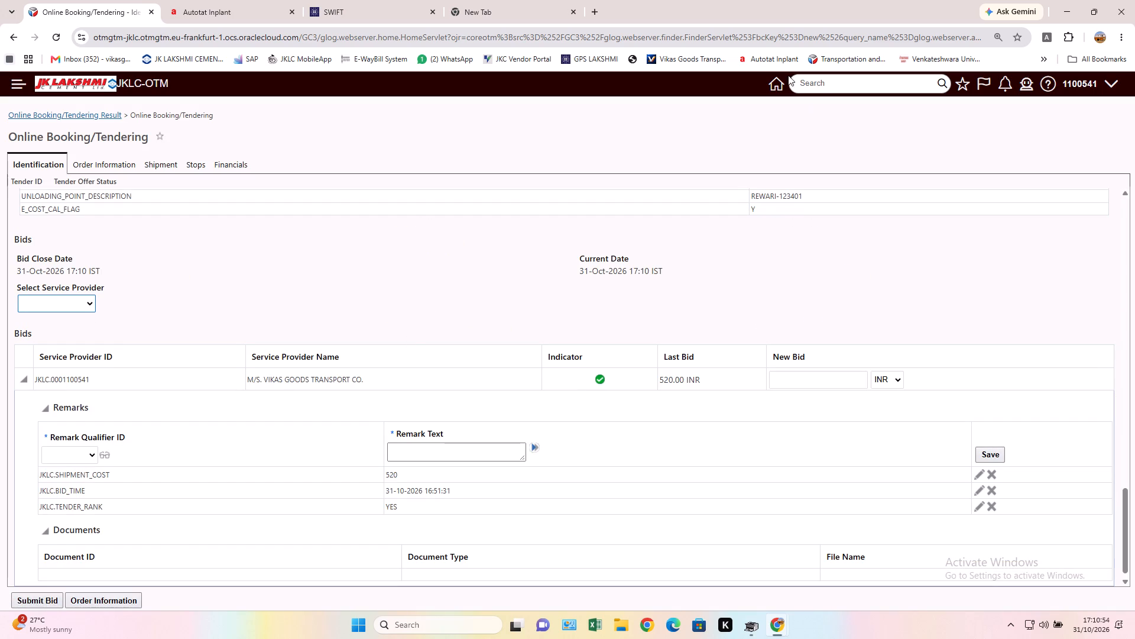
Return to the home page and run the Shipment query again to list the buy shipments.
click(783, 81)
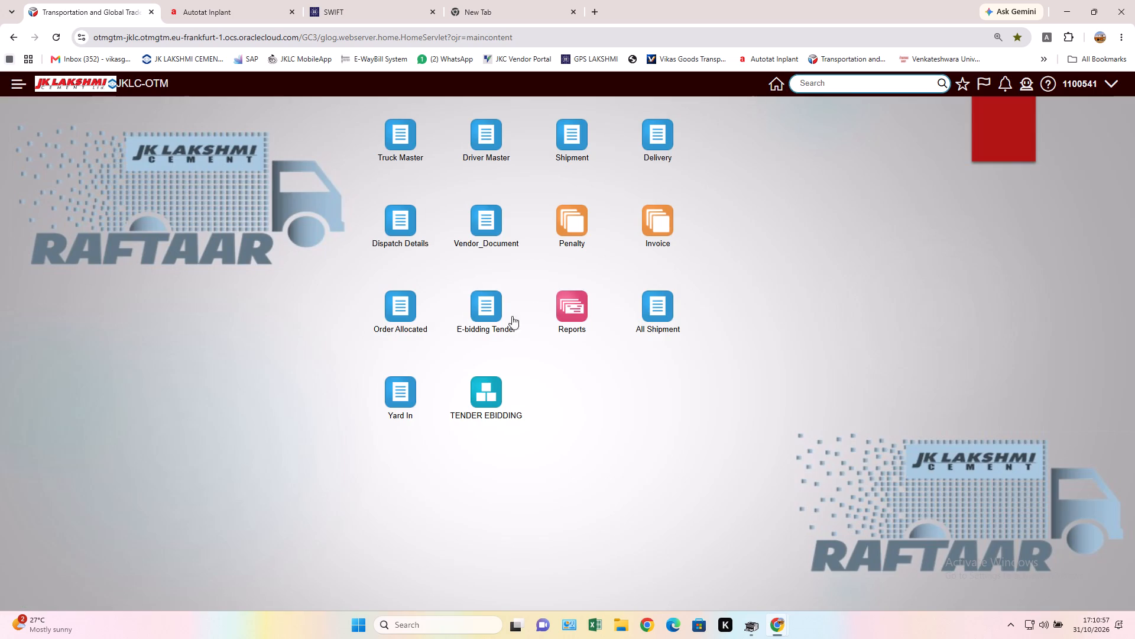
click(577, 131)
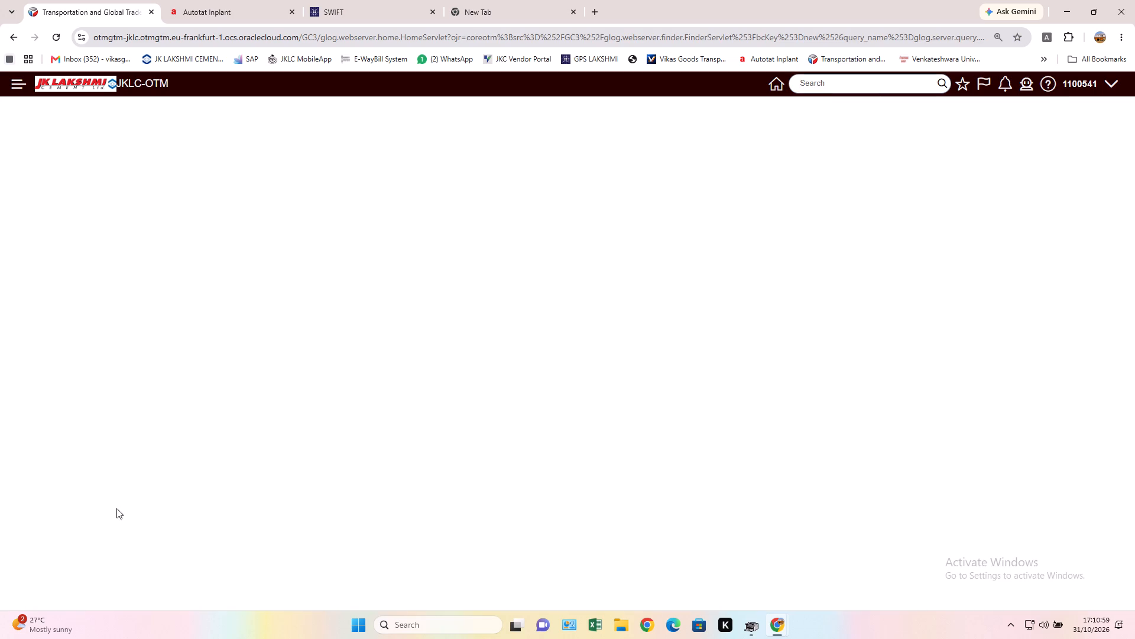
click(35, 398)
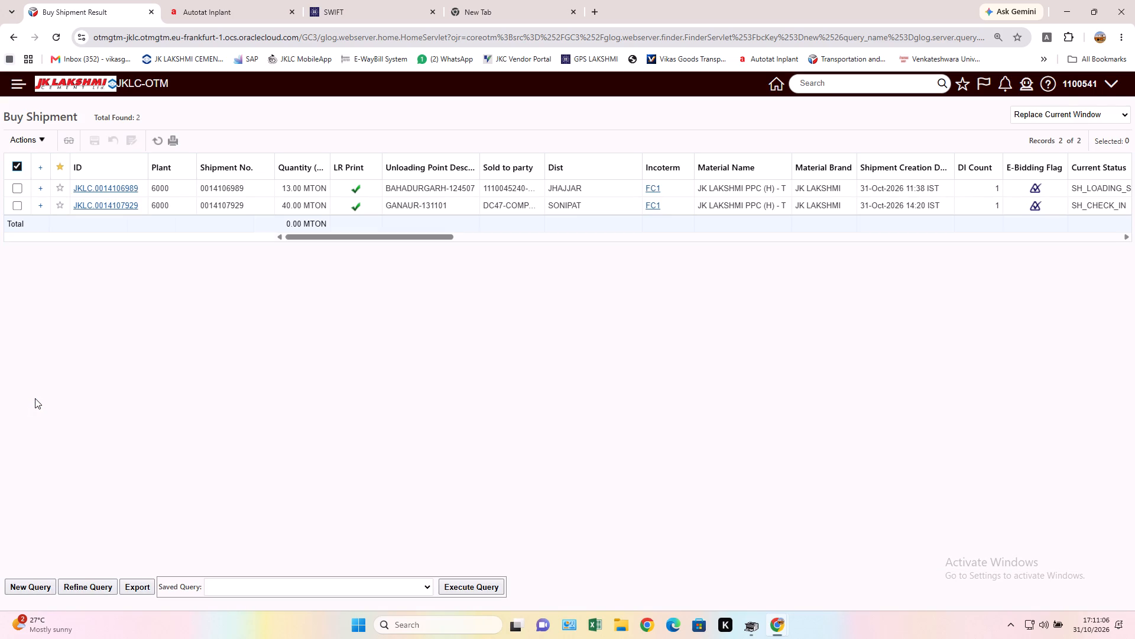
click(14, 193)
click(38, 135)
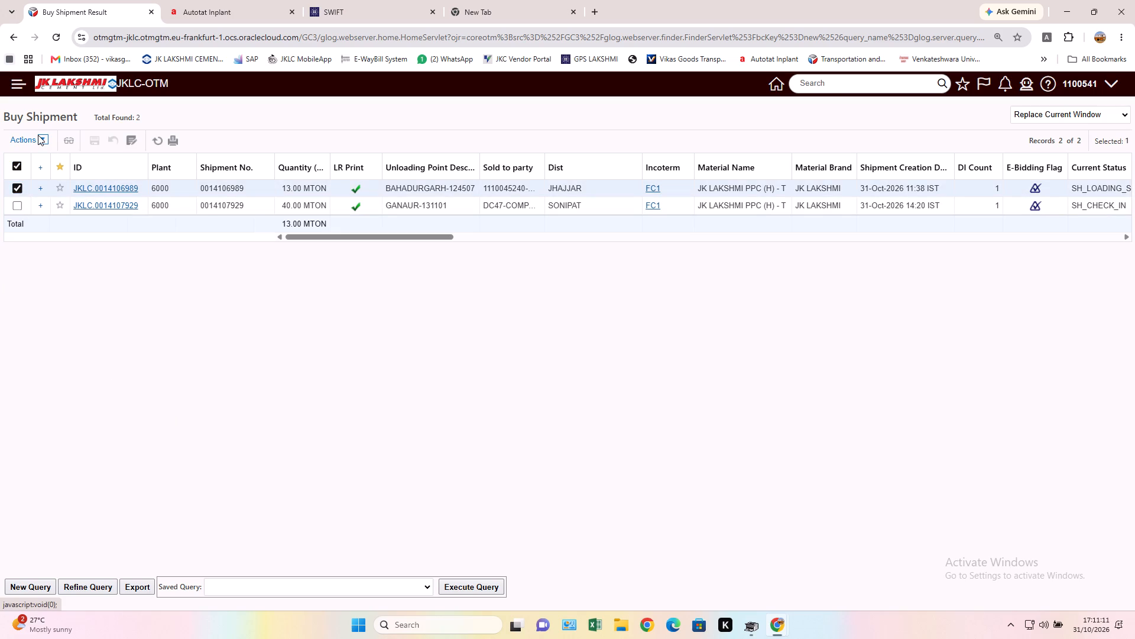
click(87, 270)
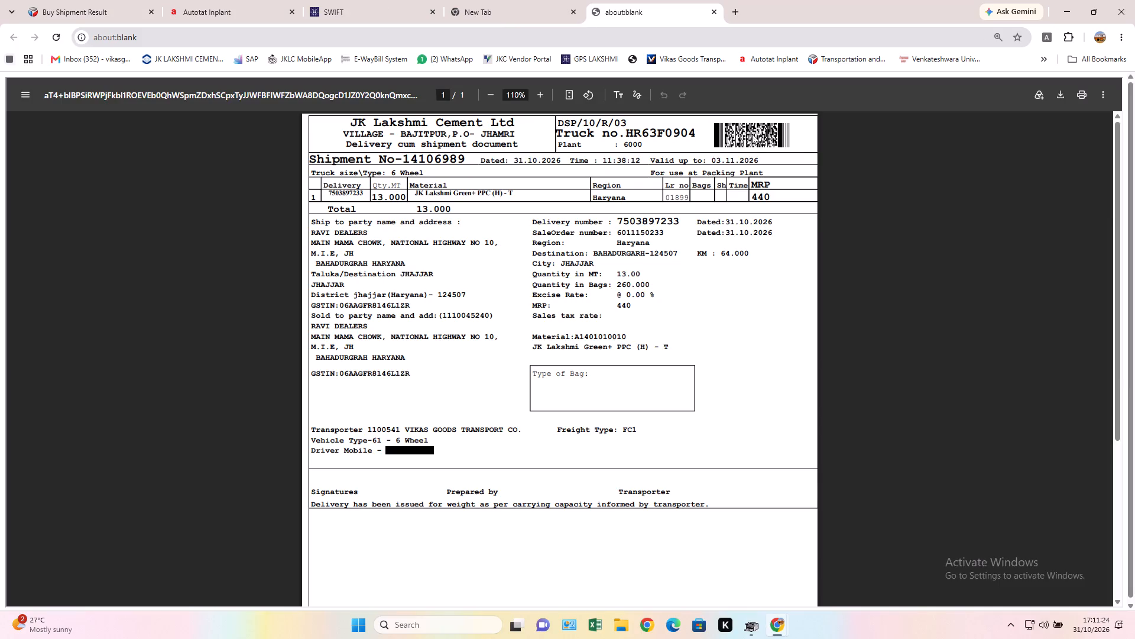
click(712, 12)
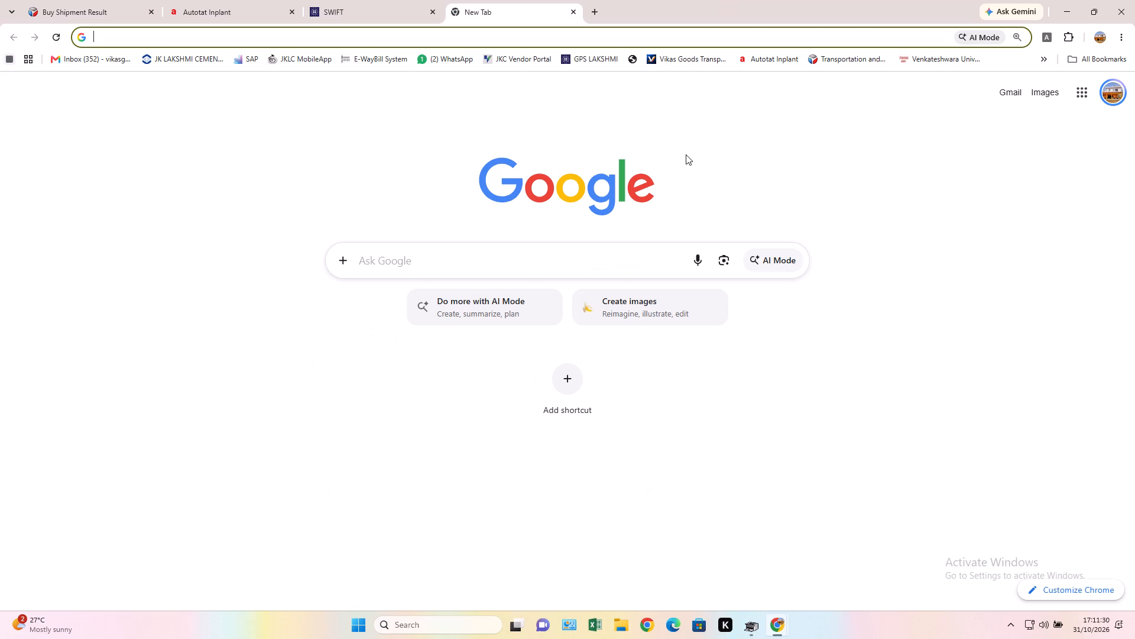
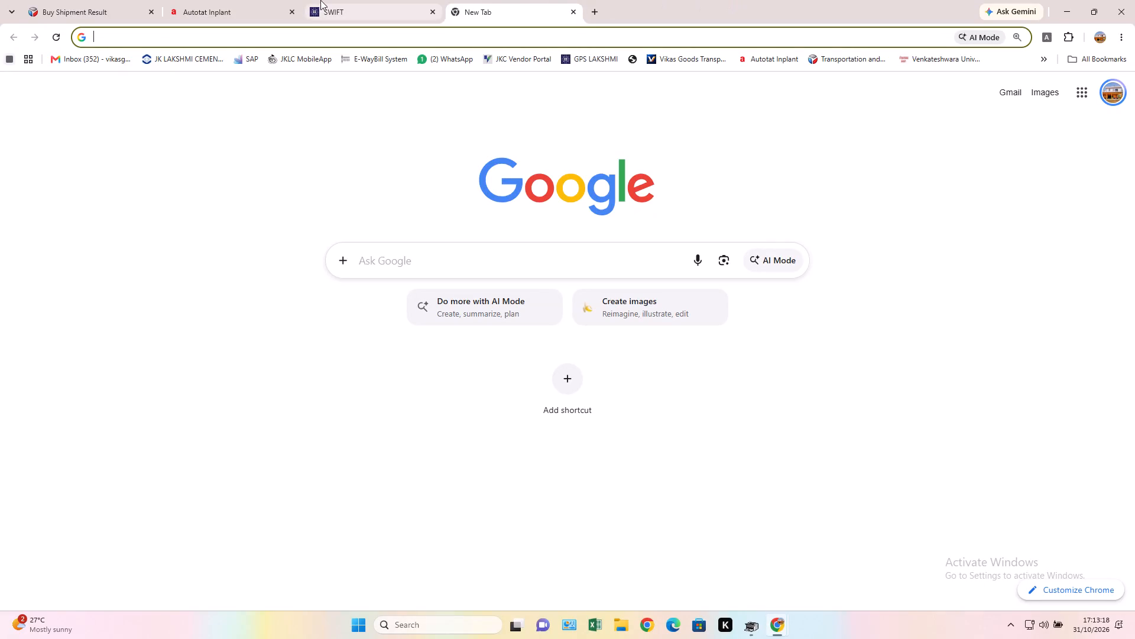
Return to the JKLC-OTM home page and rerun the Shipment query without filters to refresh the buy shipment list.
click(98, 0)
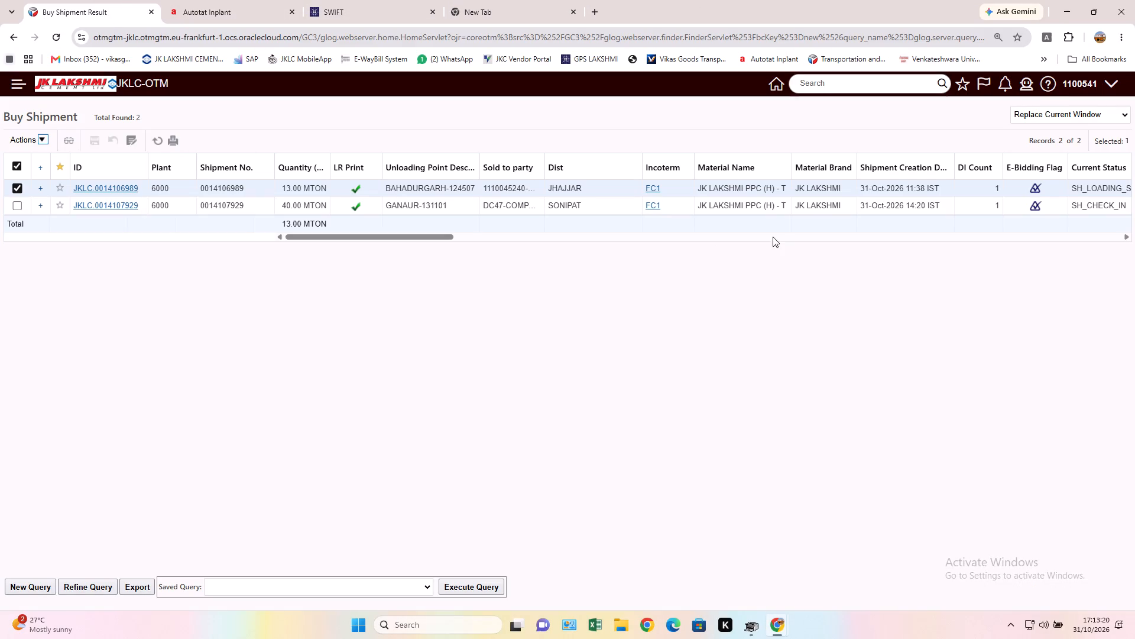
click(778, 78)
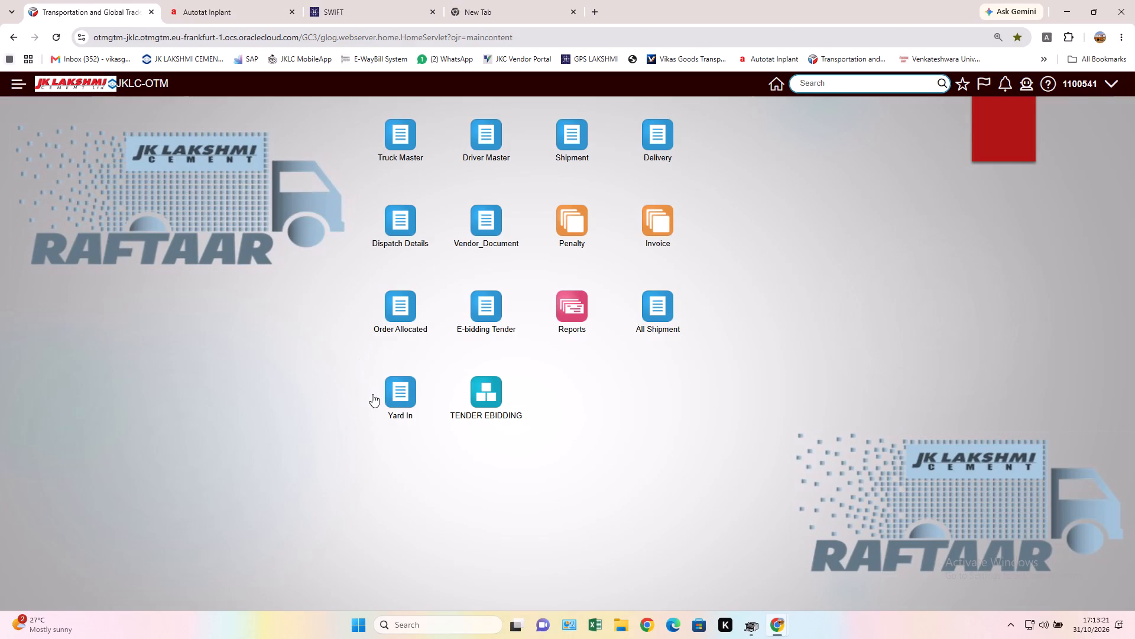
click(563, 127)
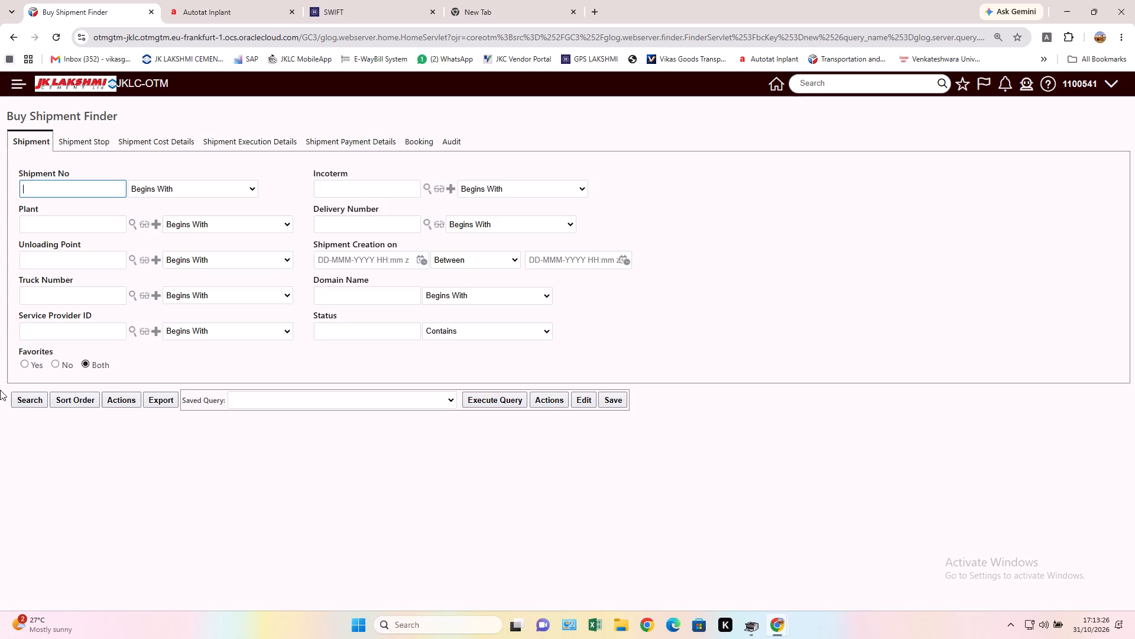
click(44, 402)
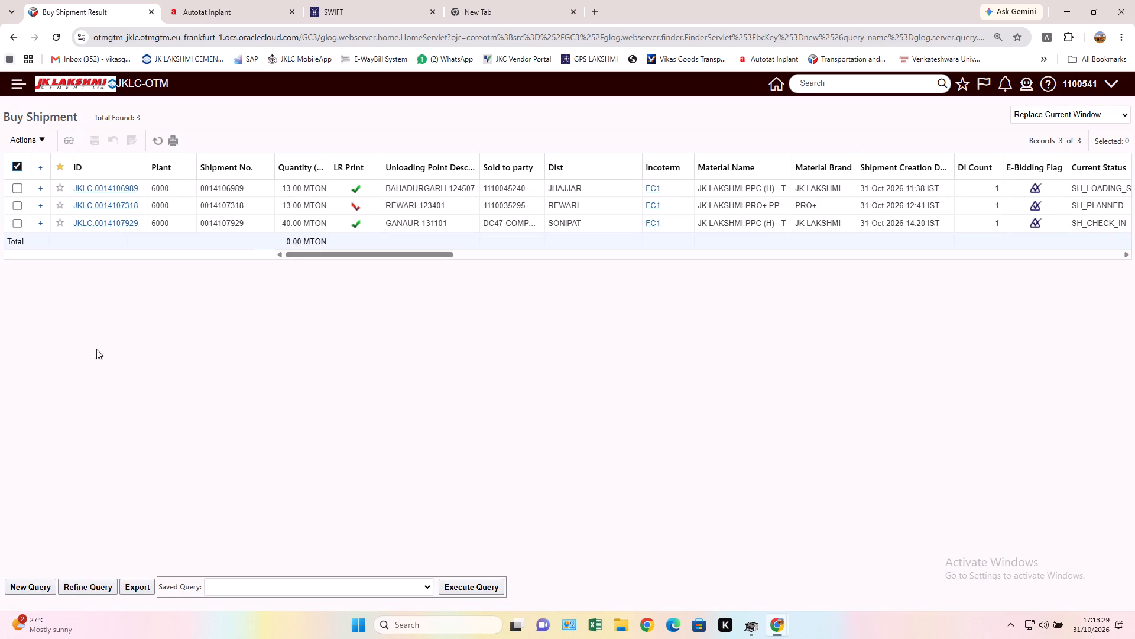
click(16, 208)
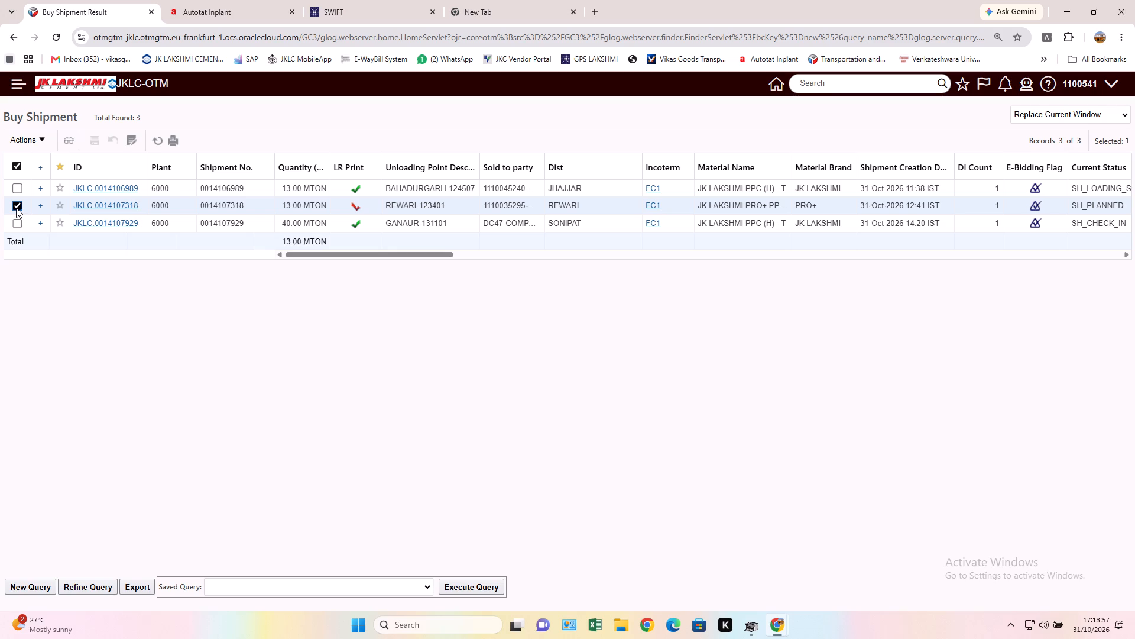
click(131, 141)
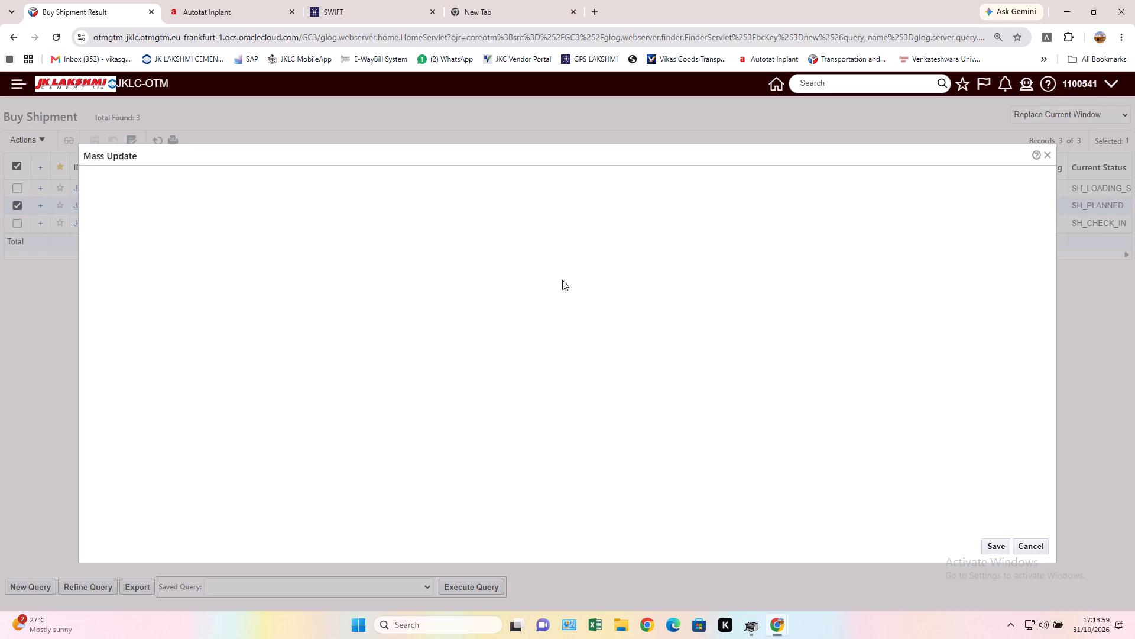
click(633, 242)
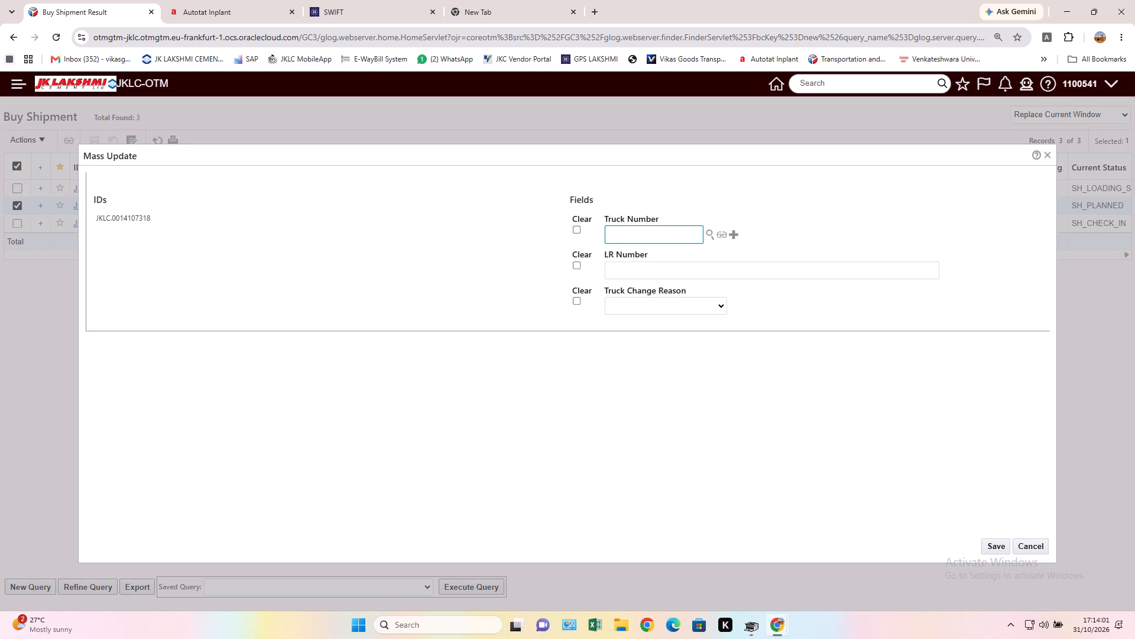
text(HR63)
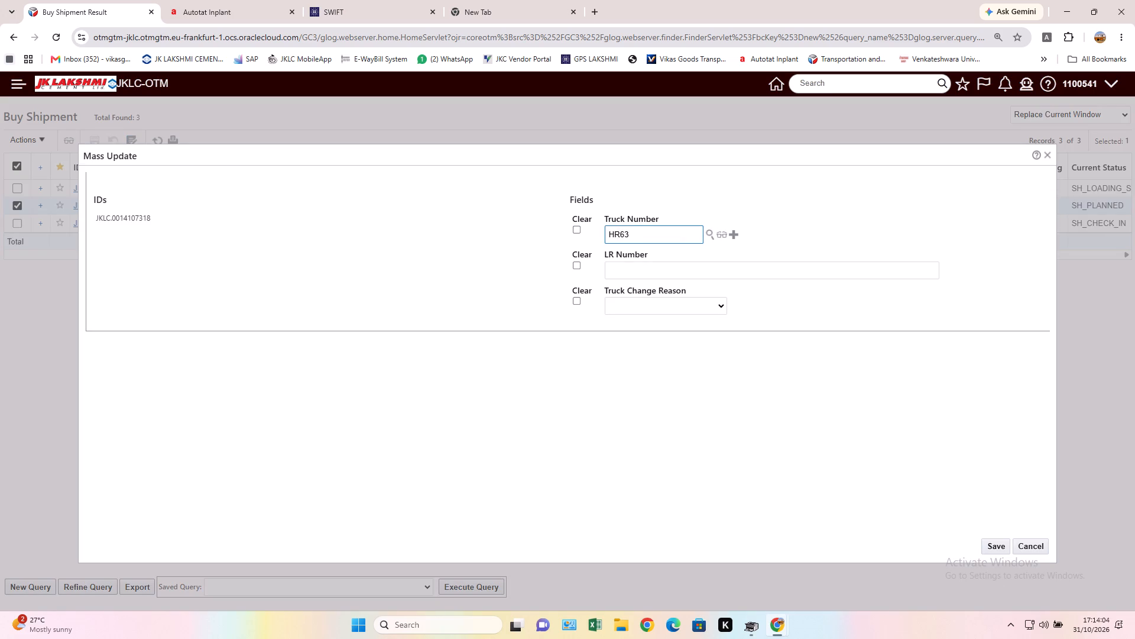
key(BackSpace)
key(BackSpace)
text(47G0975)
click(638, 246)
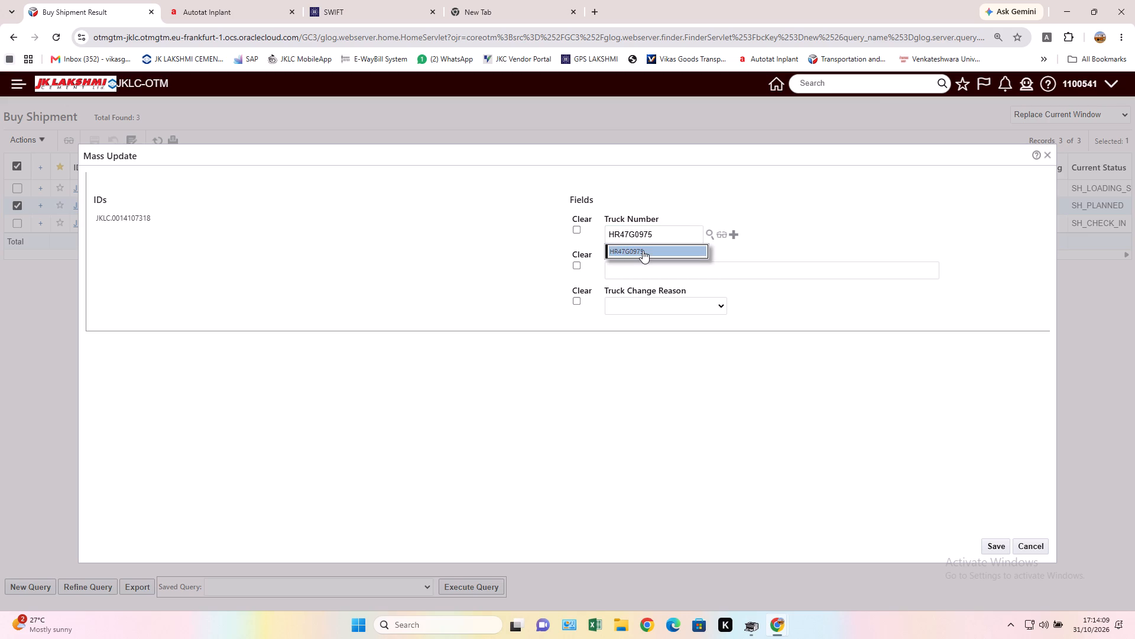
click(643, 250)
click(646, 269)
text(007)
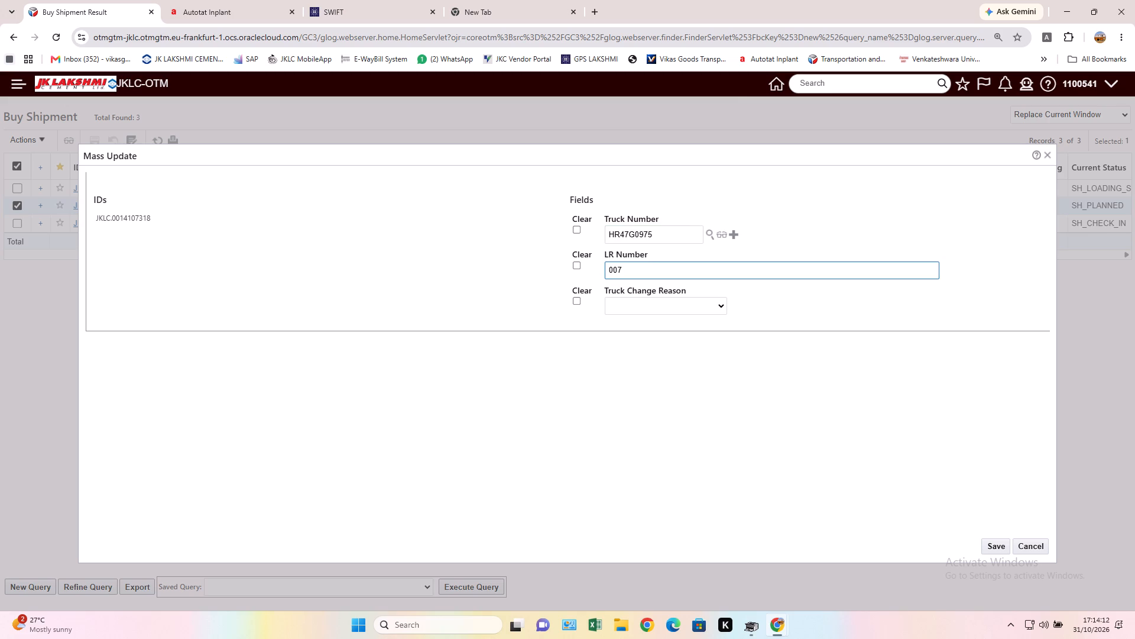
click(1001, 540)
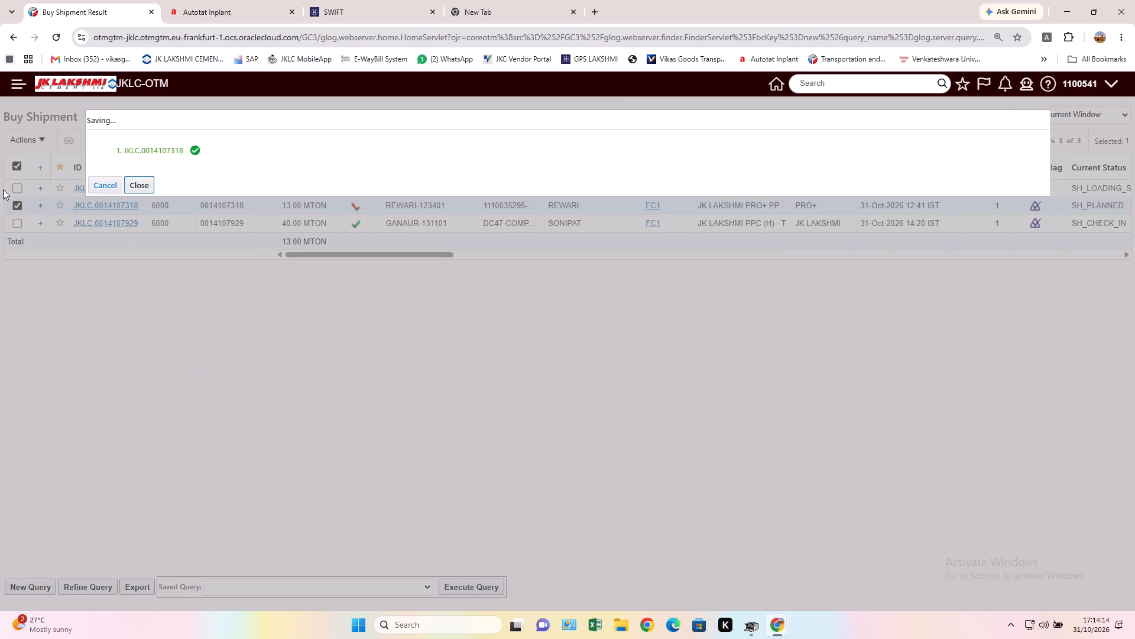
click(140, 181)
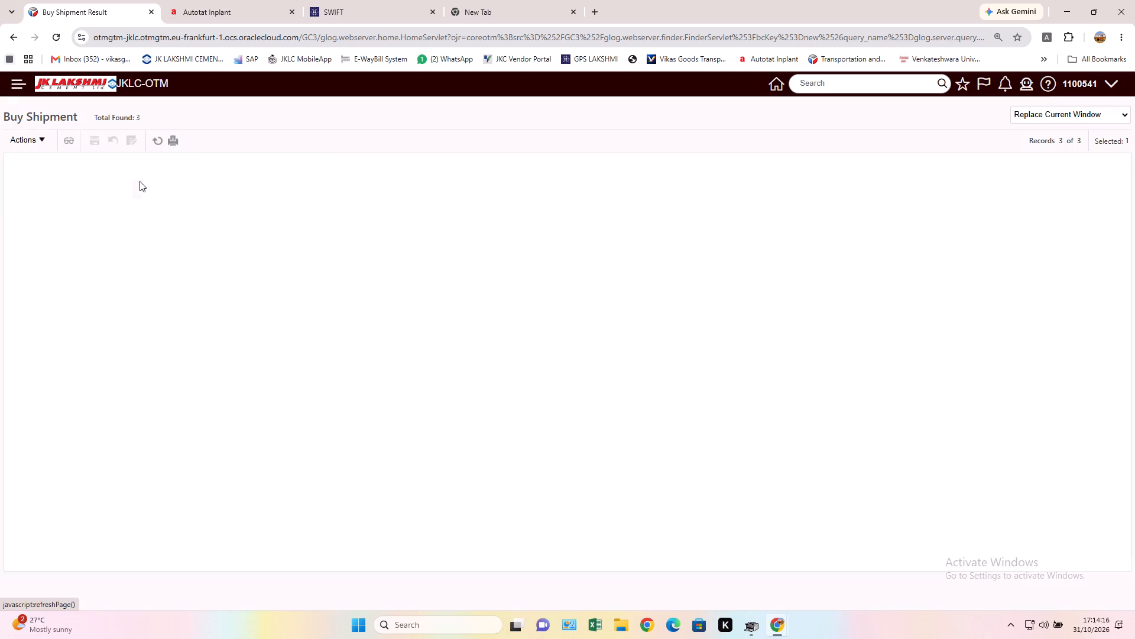
click(23, 138)
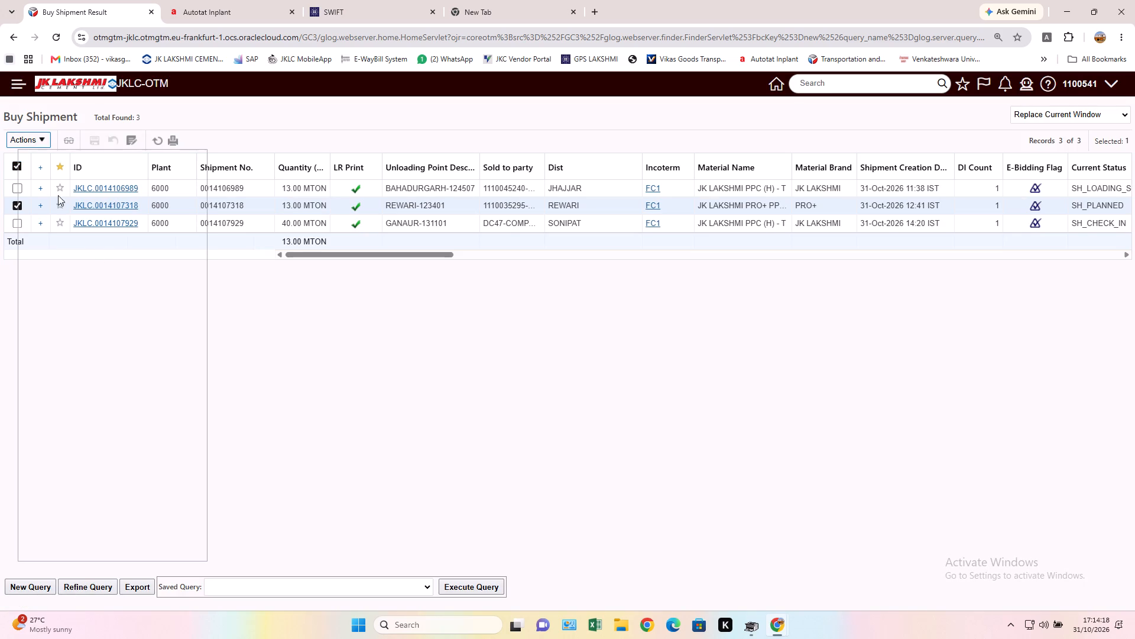
click(103, 266)
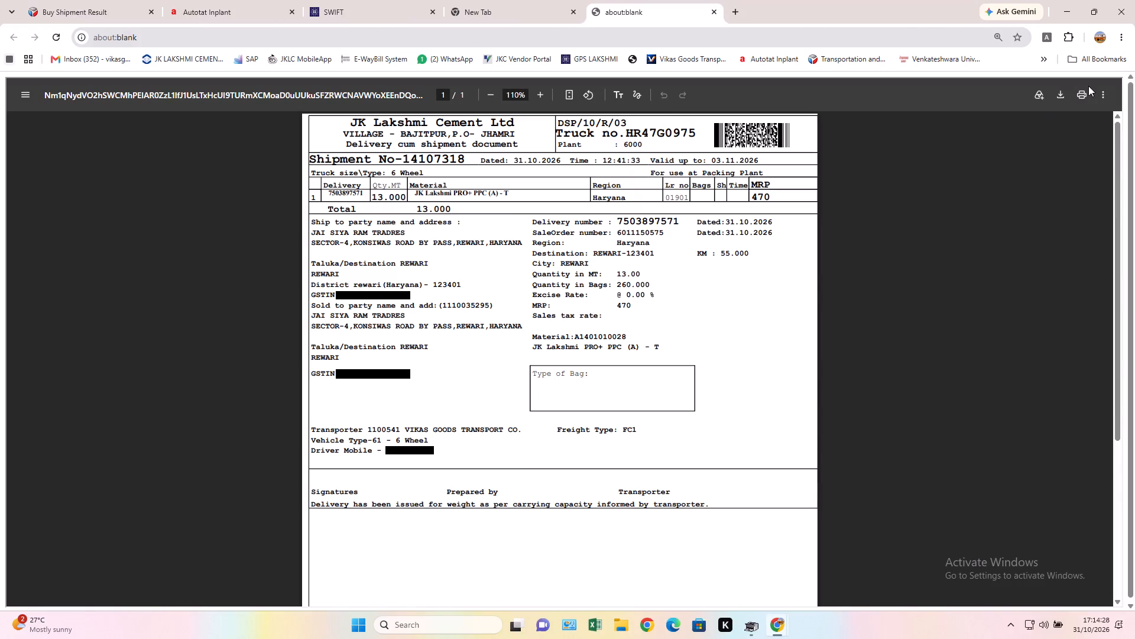
click(1088, 86)
click(1077, 97)
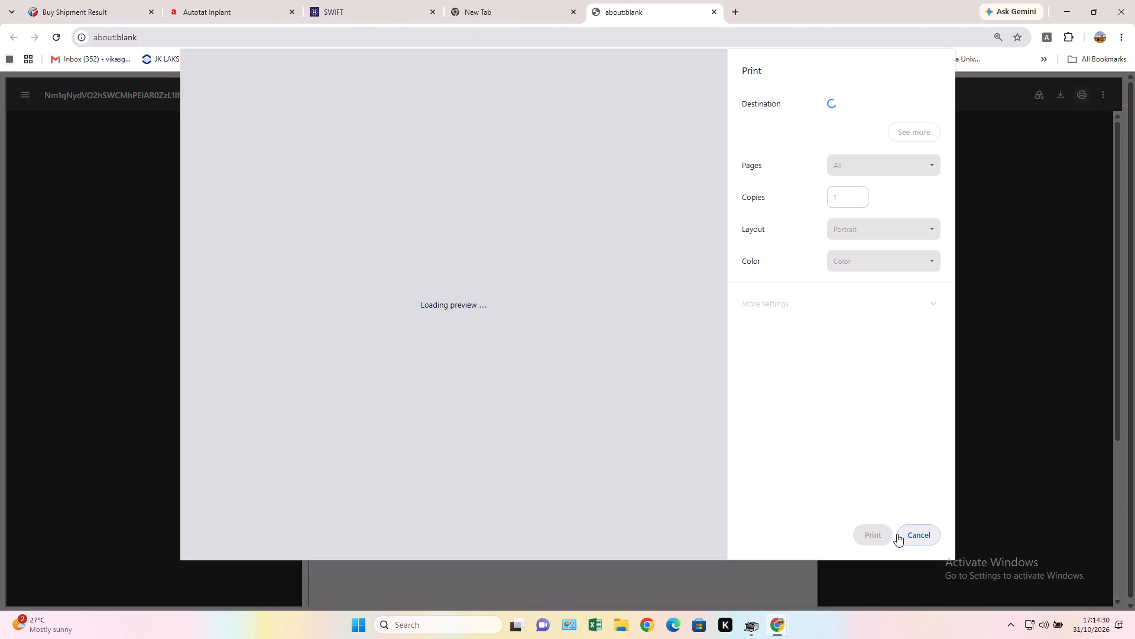
click(875, 537)
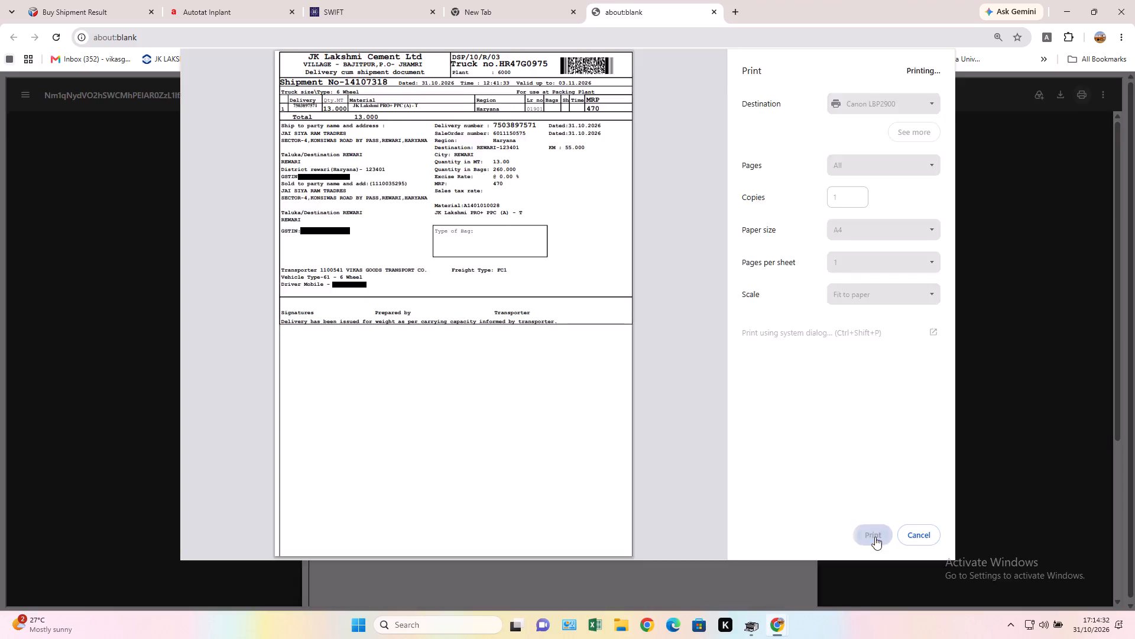